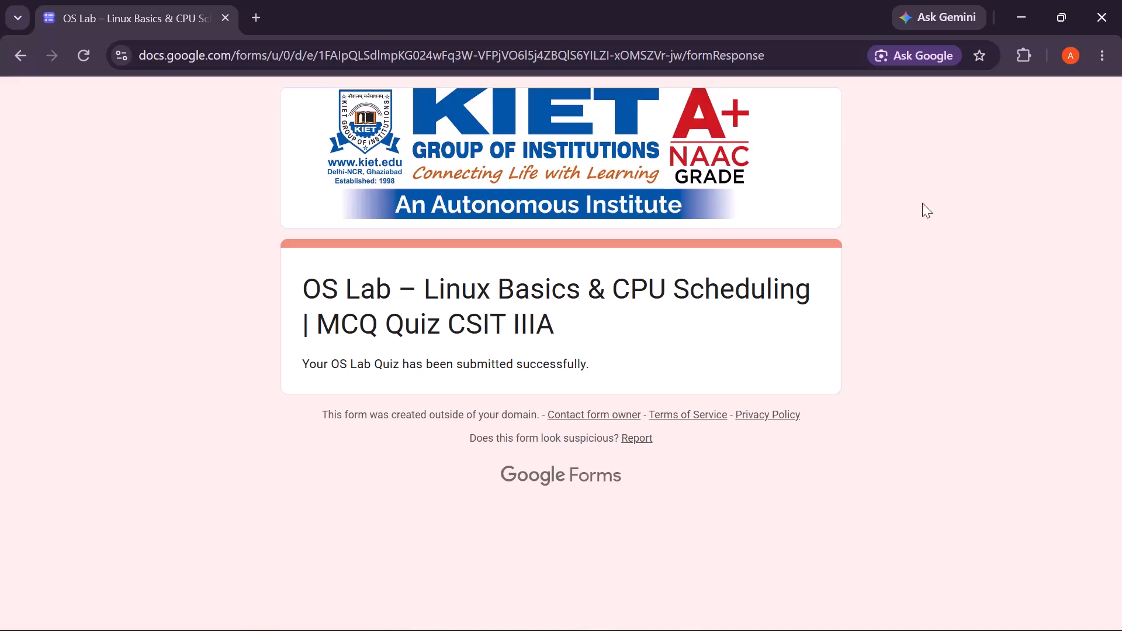
Replace the submitted OS Lab quiz page with a new blank browser tab, closing the quiz form.
left_click(262, 16)
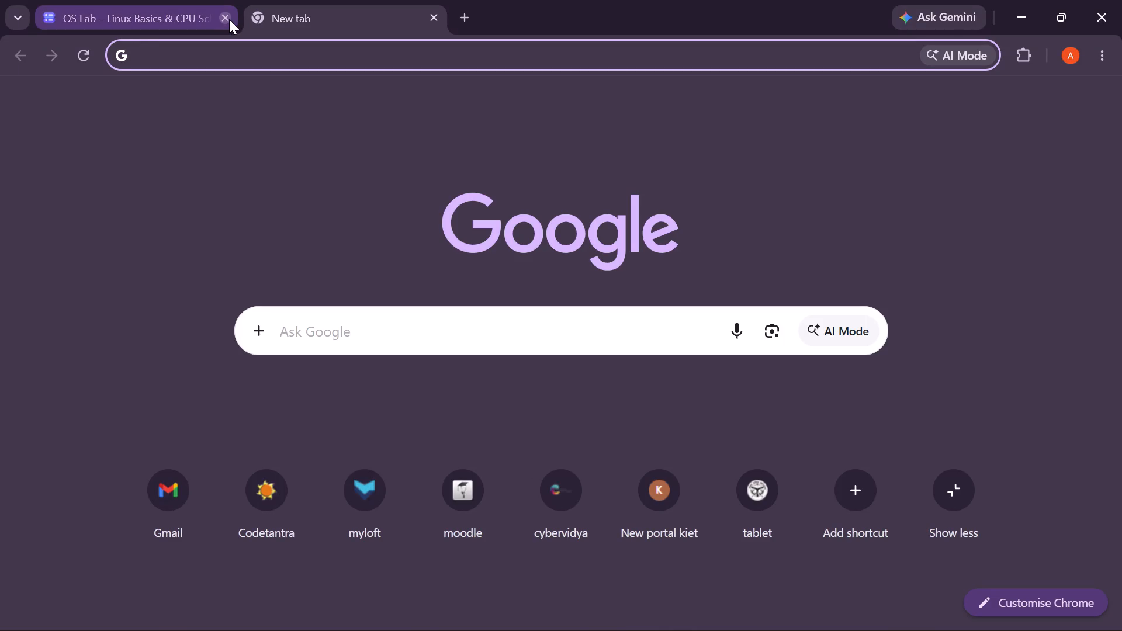
left_click(229, 19)
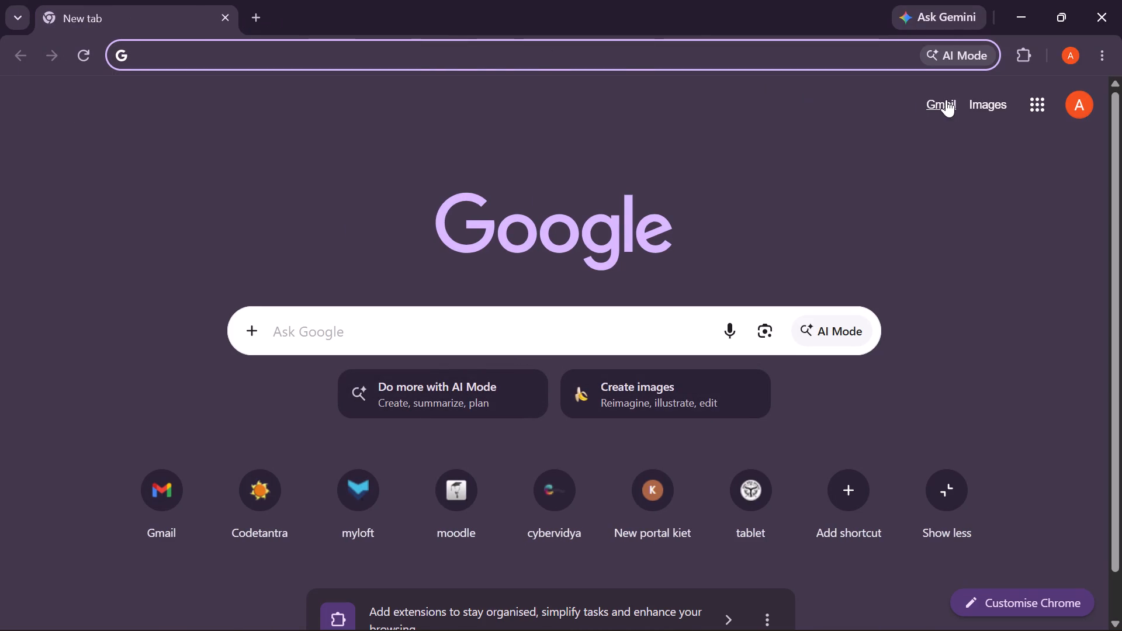
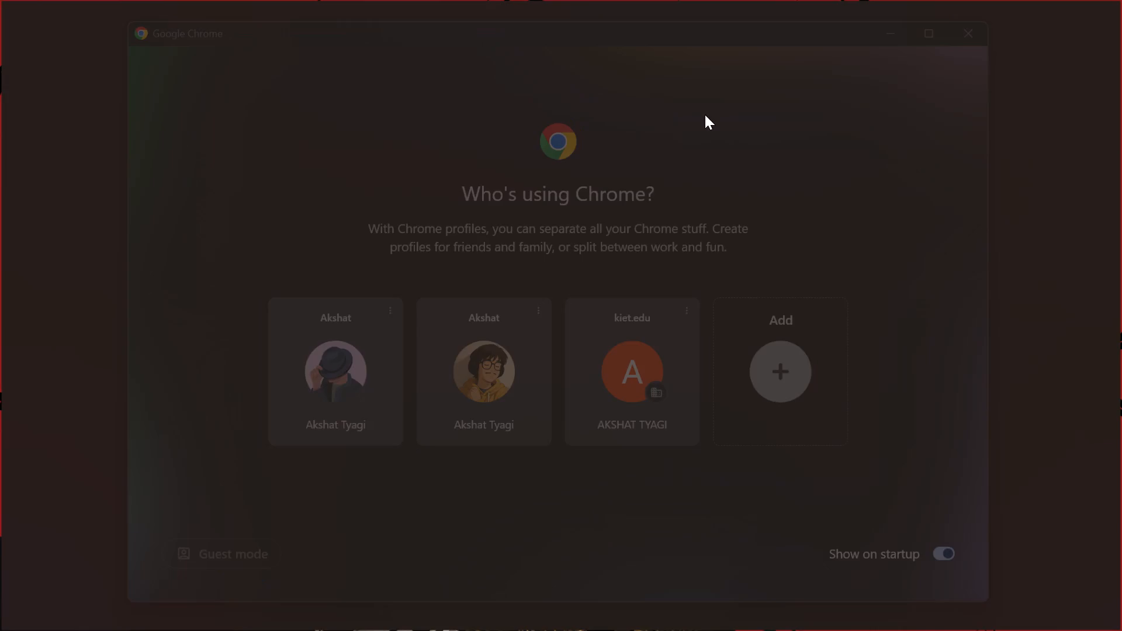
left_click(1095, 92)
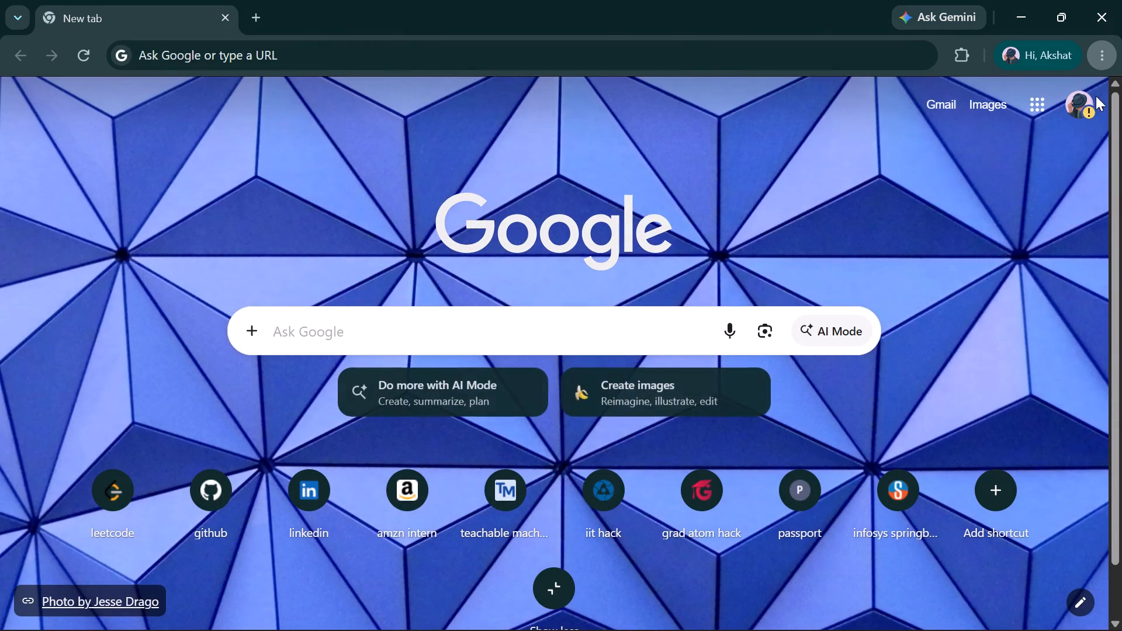
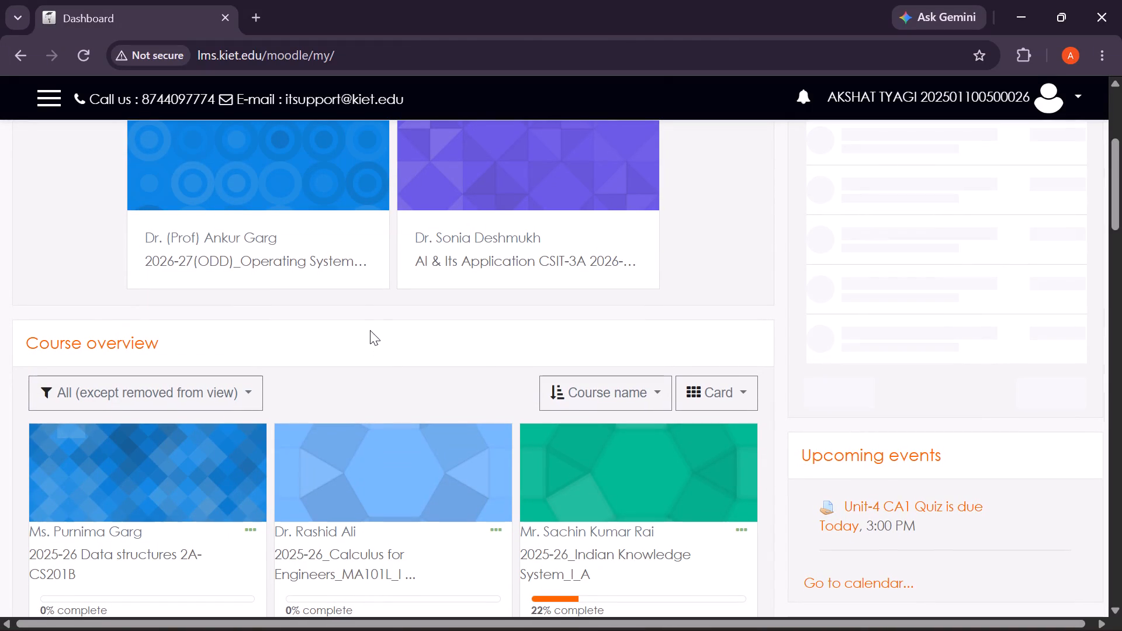
Open the CA2 Part1 (03 Marks) assignment in the 2026-27 Operating System course and check its submission status.
left_click(334, 199)
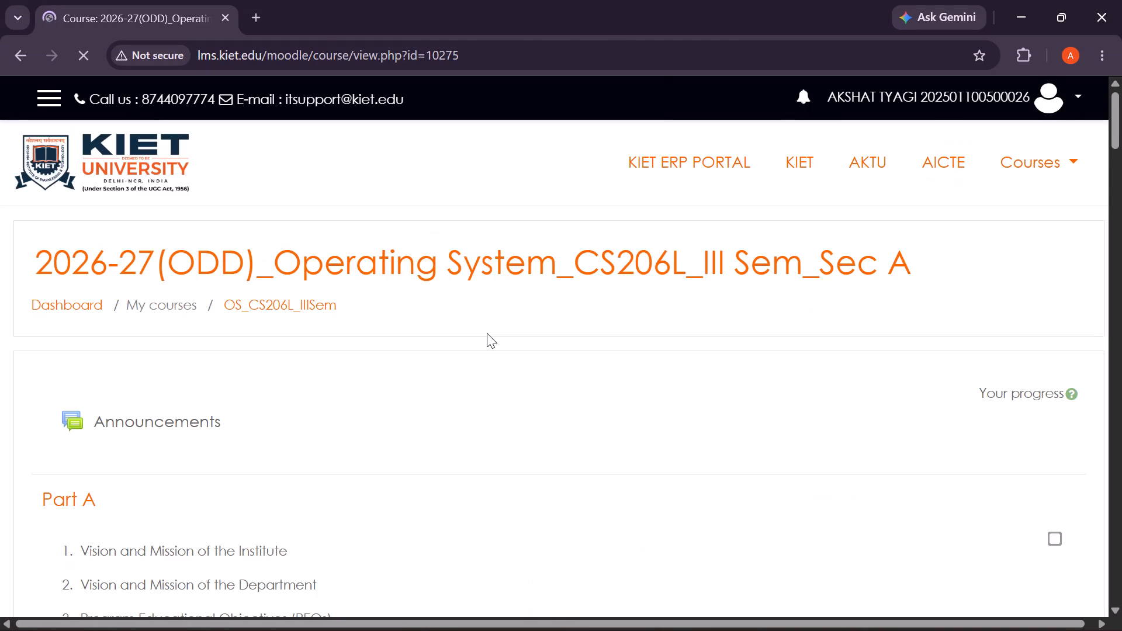
scroll(487, 333, "down", 4)
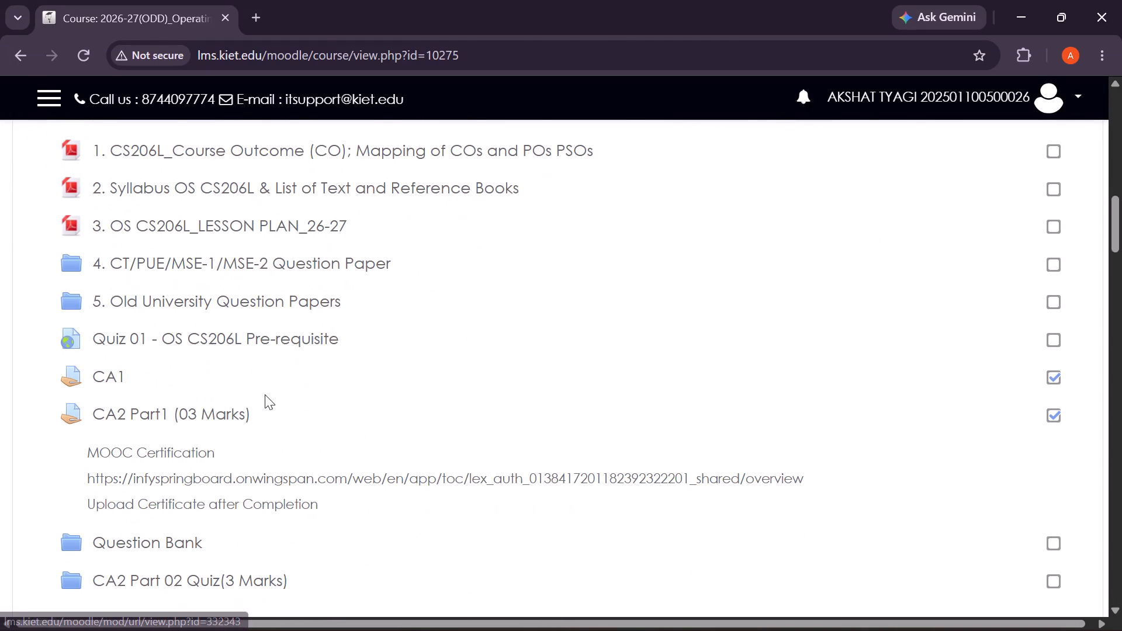
scroll(265, 394, "down", 1)
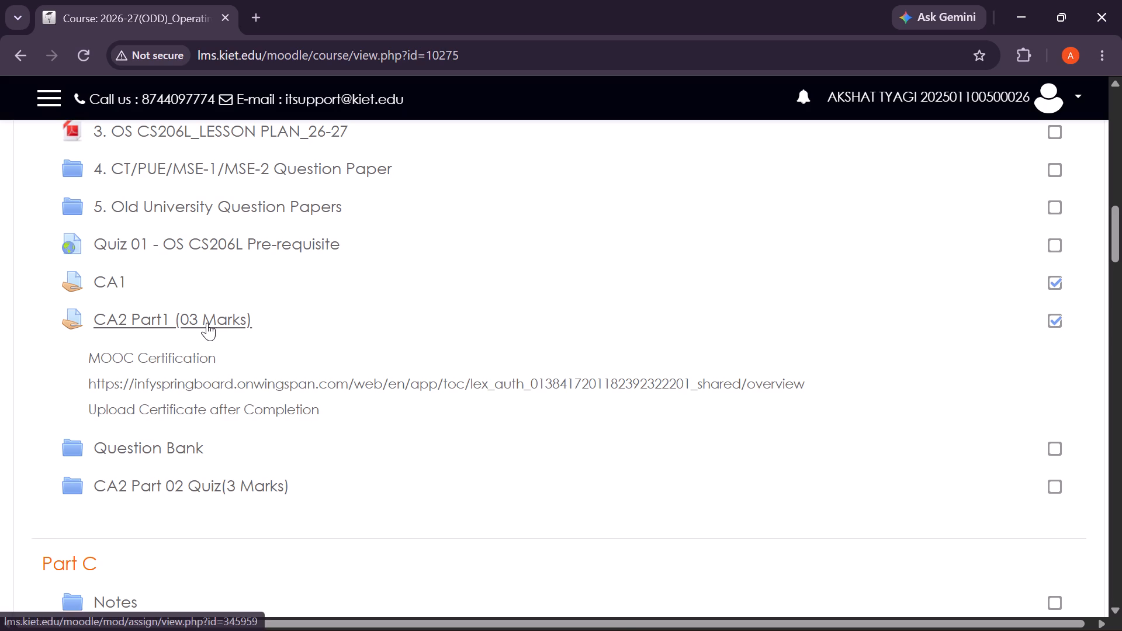
left_click(207, 323)
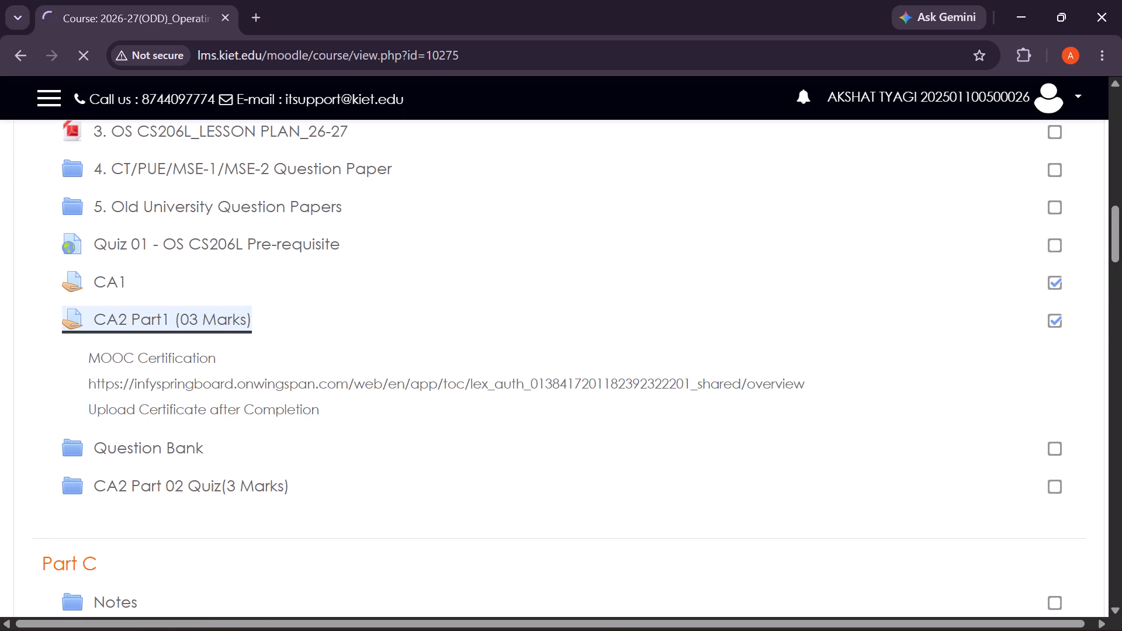
scroll(493, 383, "down", 2)
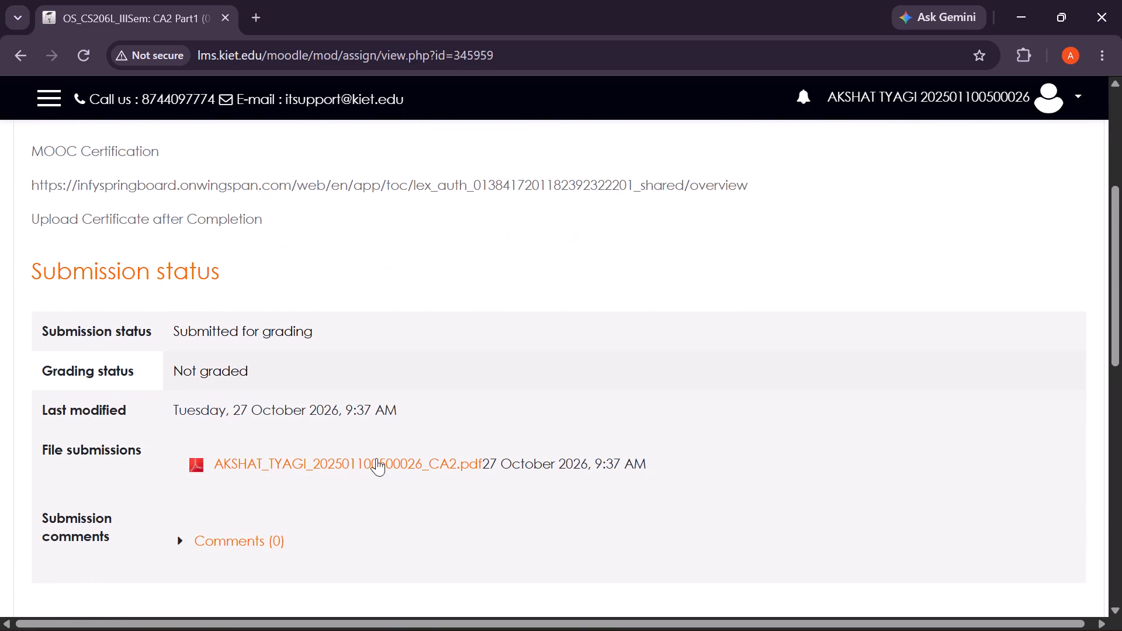
Download the submitted CA2 PDF from the assignment's file submissions, allowing the insecure file, and open the downloaded copy.
left_click(374, 463)
left_click(921, 113)
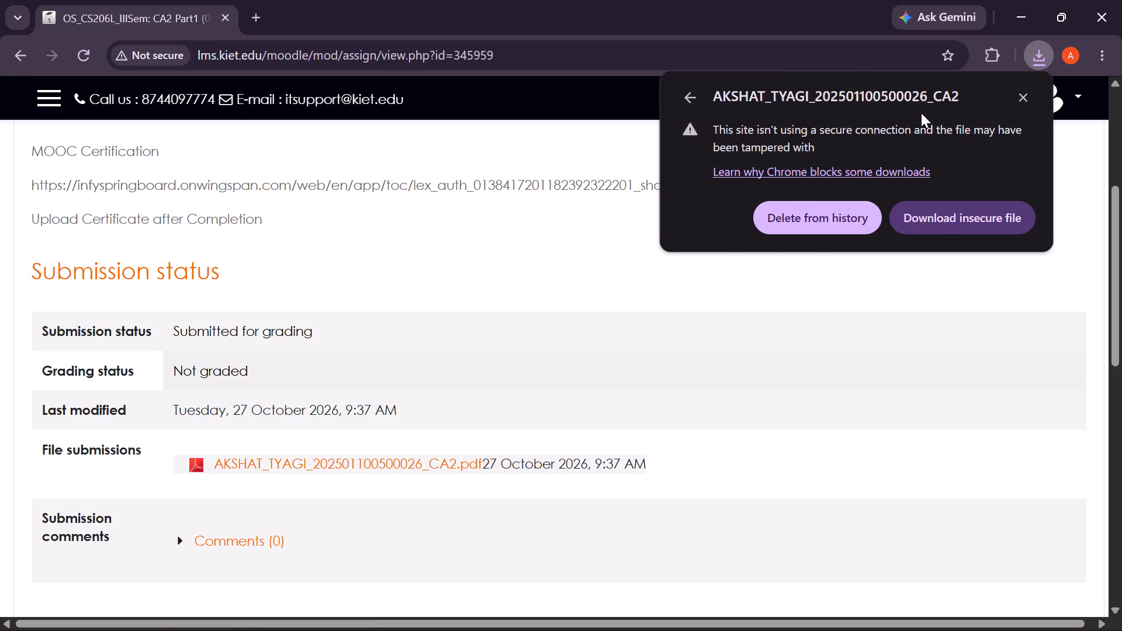
left_click(943, 211)
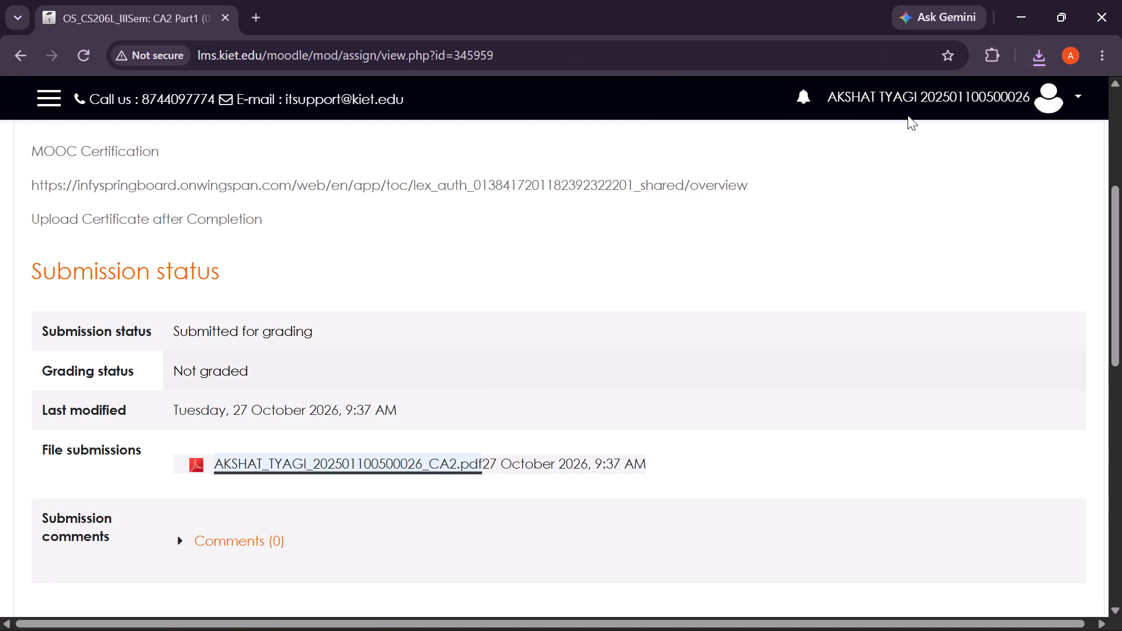
left_click(1045, 50)
left_click(914, 145)
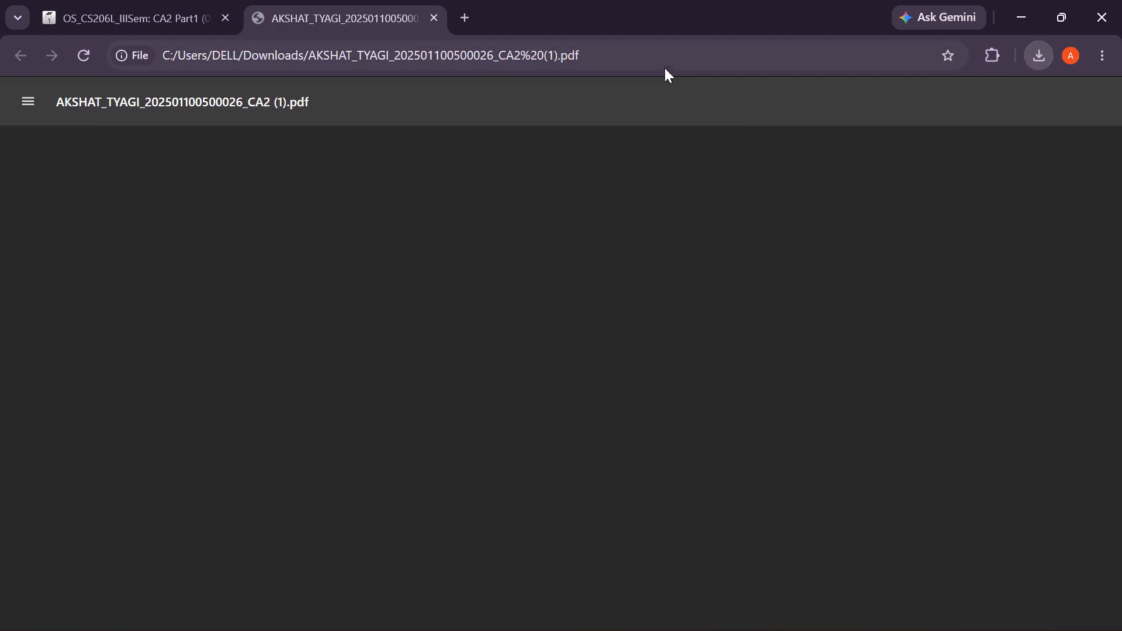
Review the Infosys Springboard assessment result in the downloaded PDF and check it against the CA2 Part1 assignment page.
scroll(411, 344, "down", 1)
left_click(171, 0)
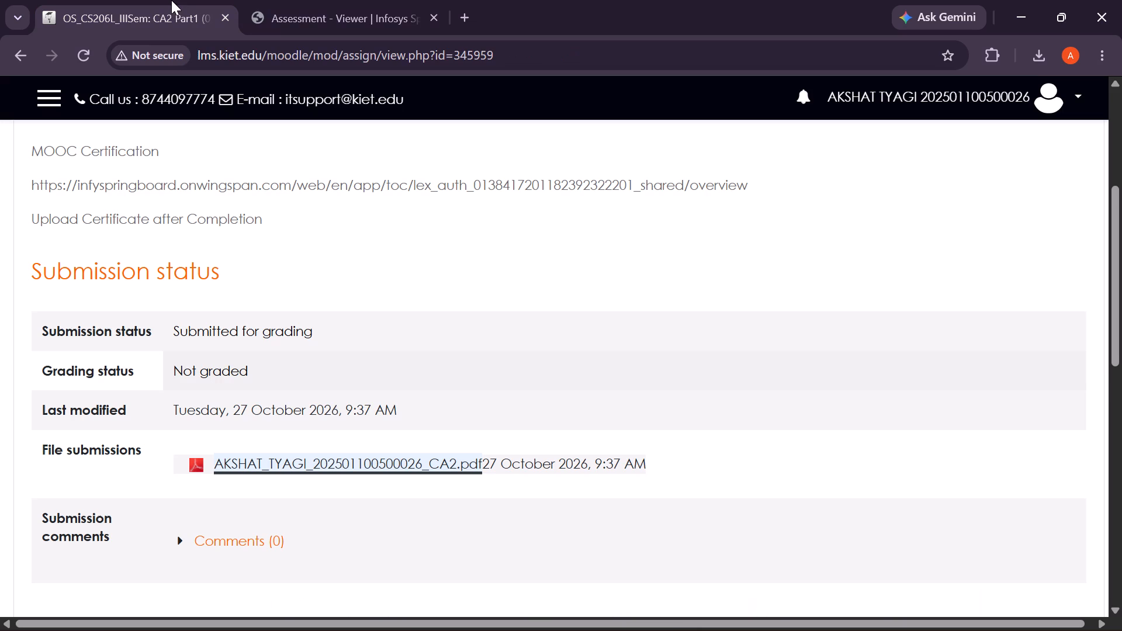
left_click(339, 4)
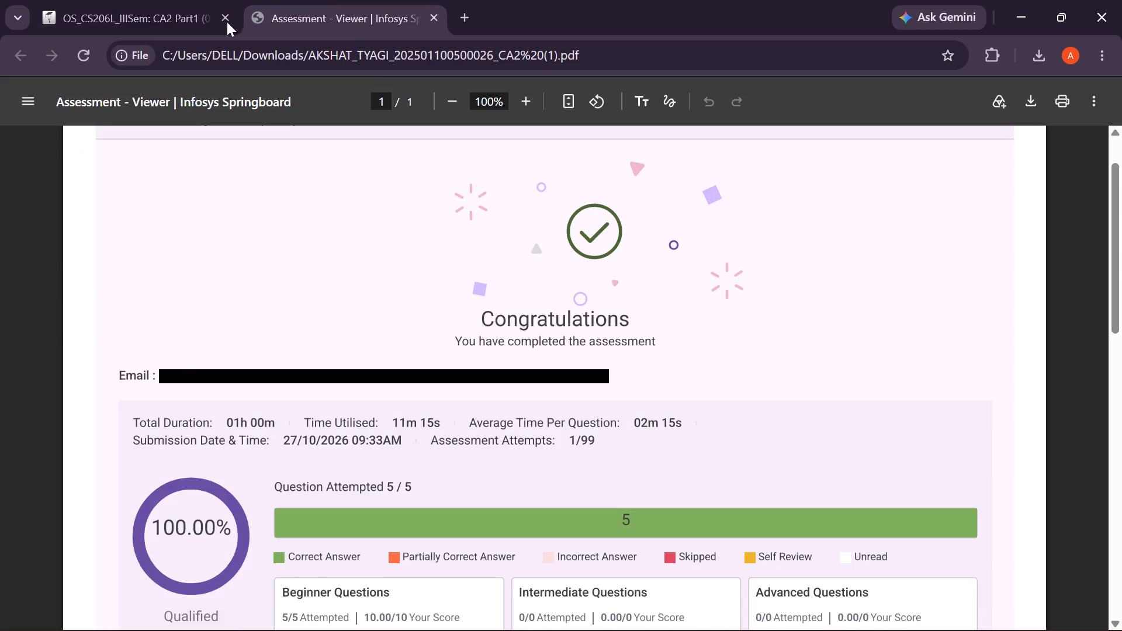
left_click(200, 12)
left_click(292, 0)
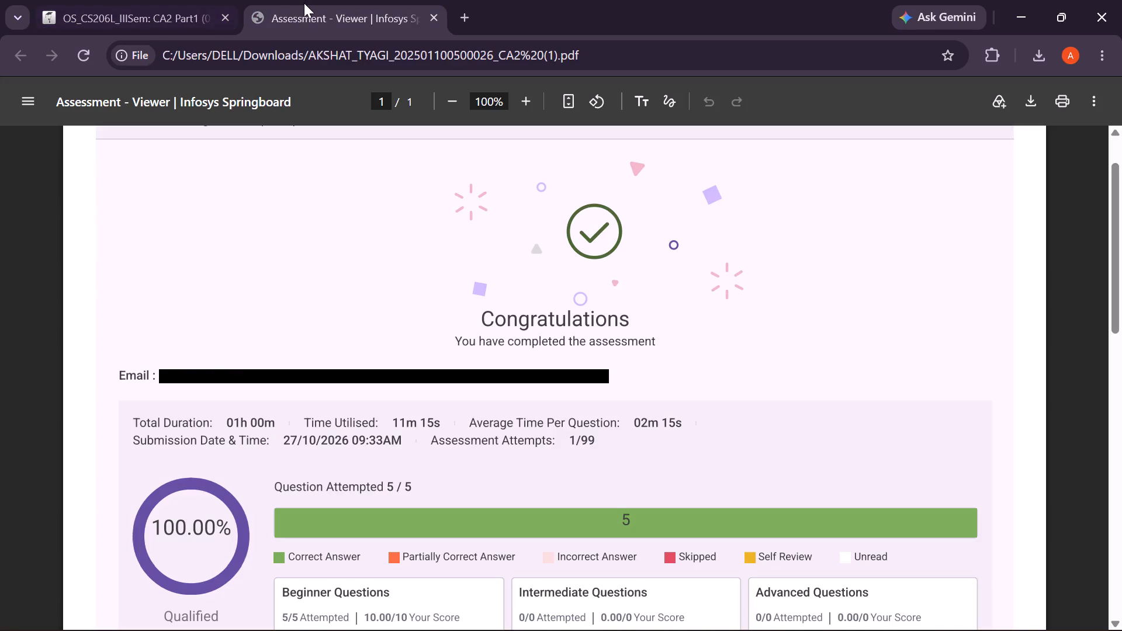
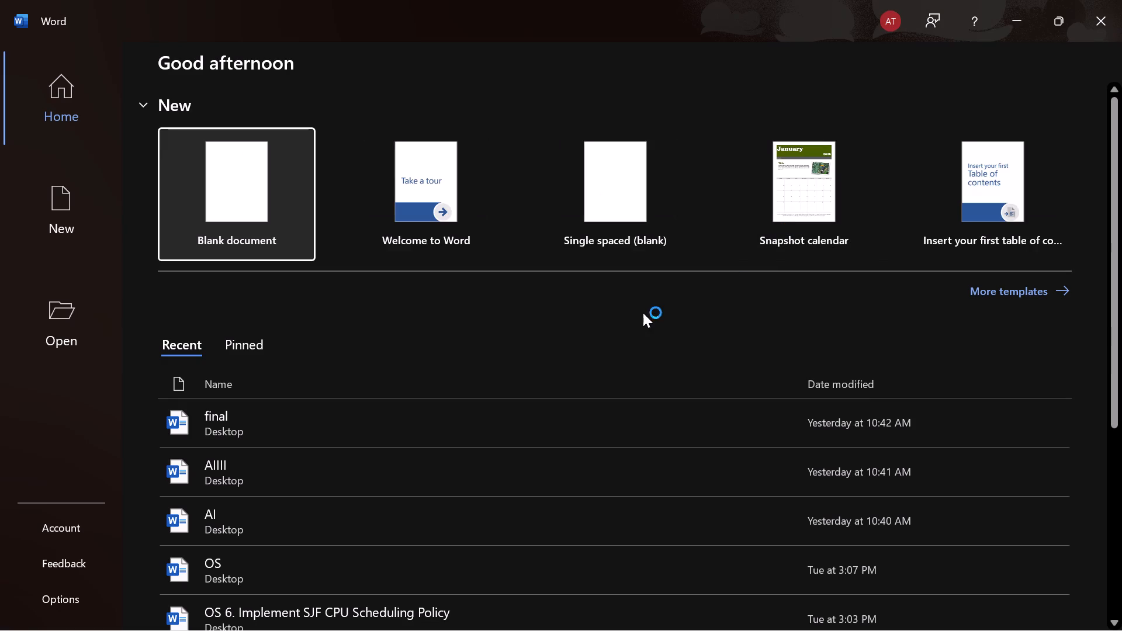
Create a new blank document in Word.
left_click(233, 197)
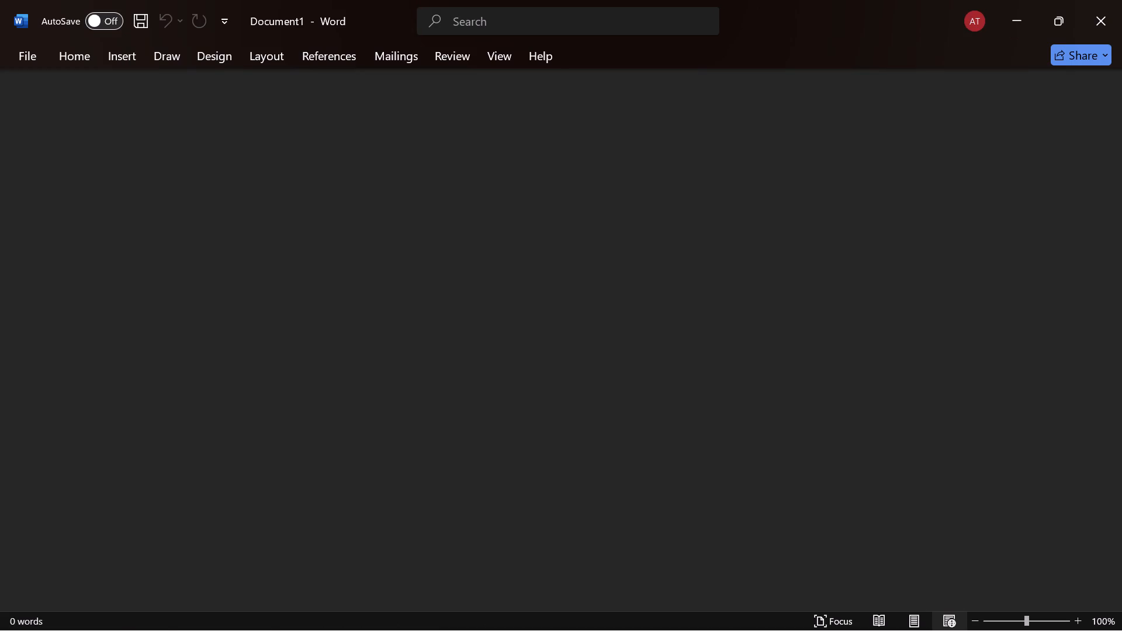
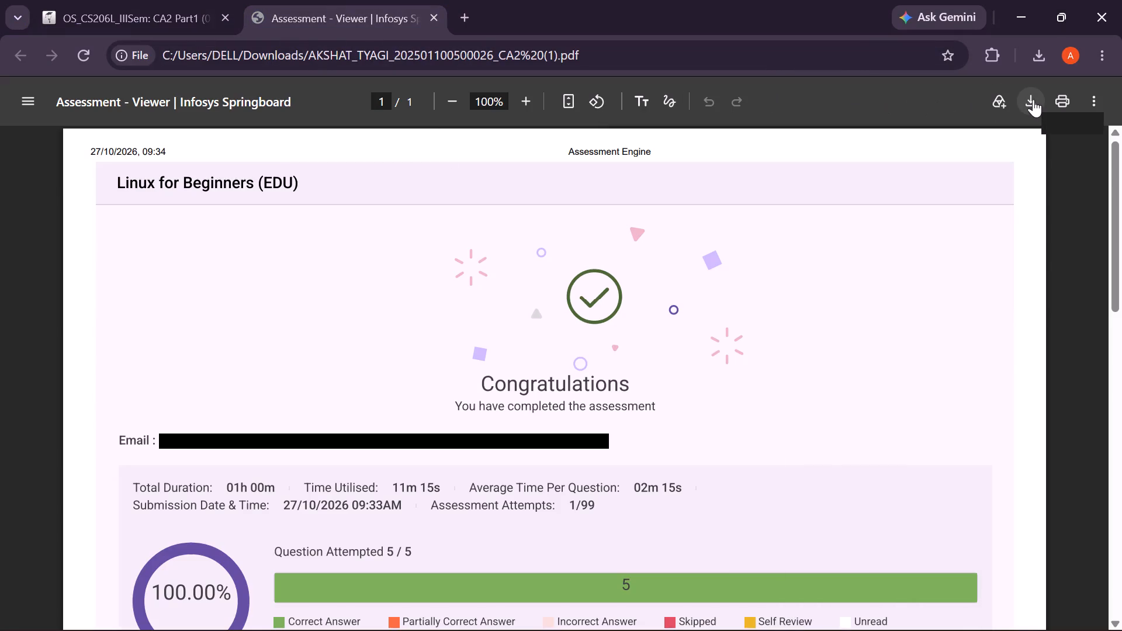
Look through the Linux for Beginners (EDU) assessment result PDF, from the completion summary to the skill-based score.
scroll(919, 194, "down", 4)
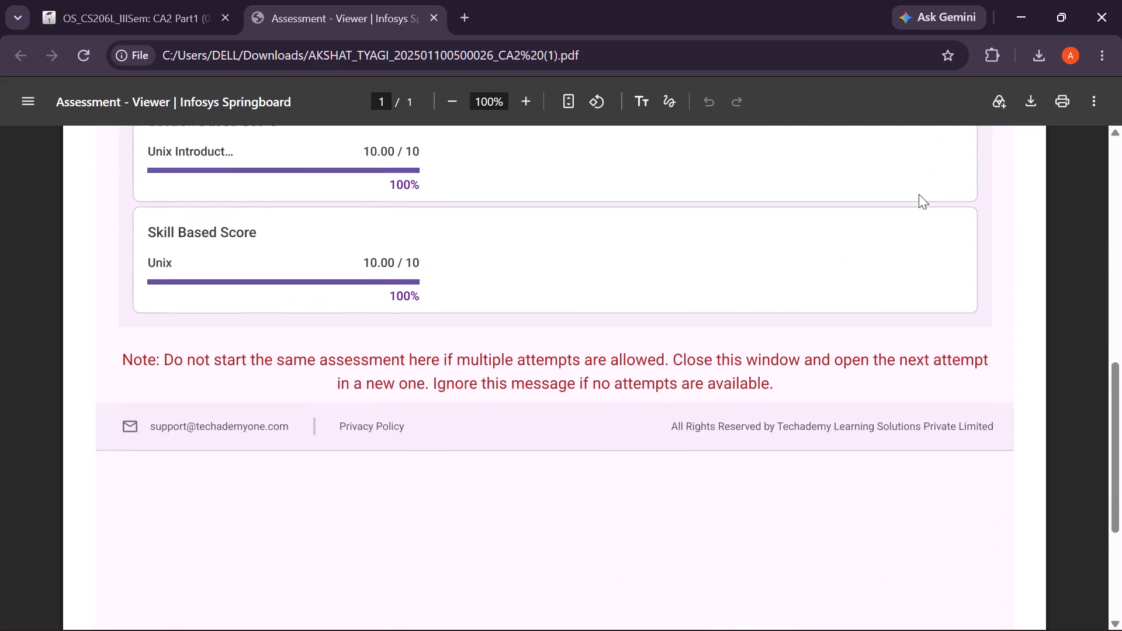
scroll(919, 194, "up", 5)
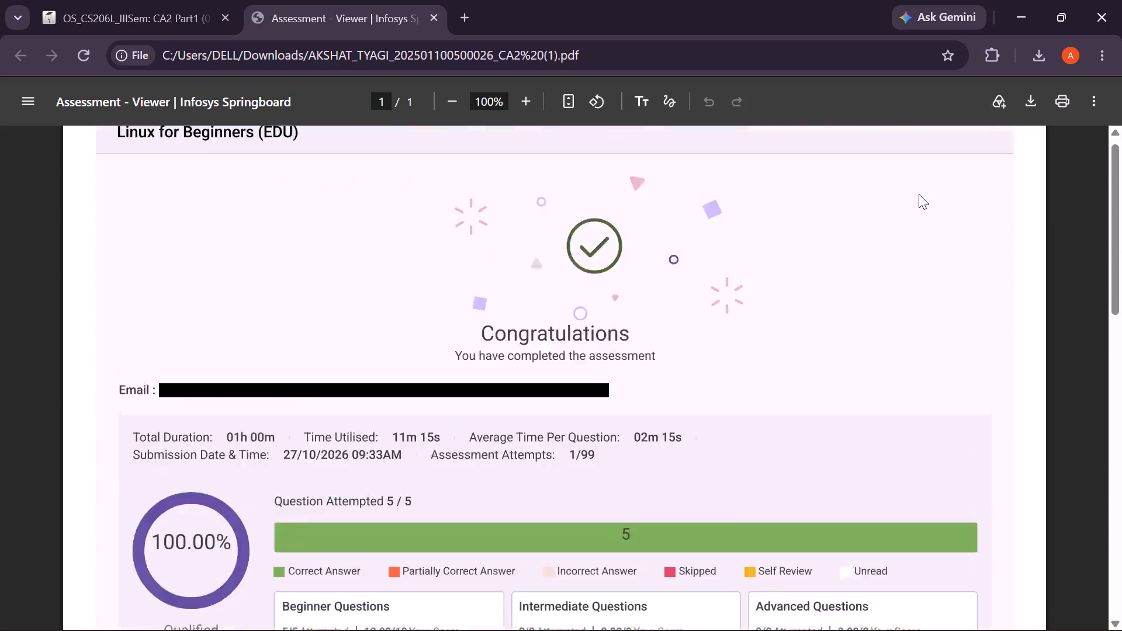
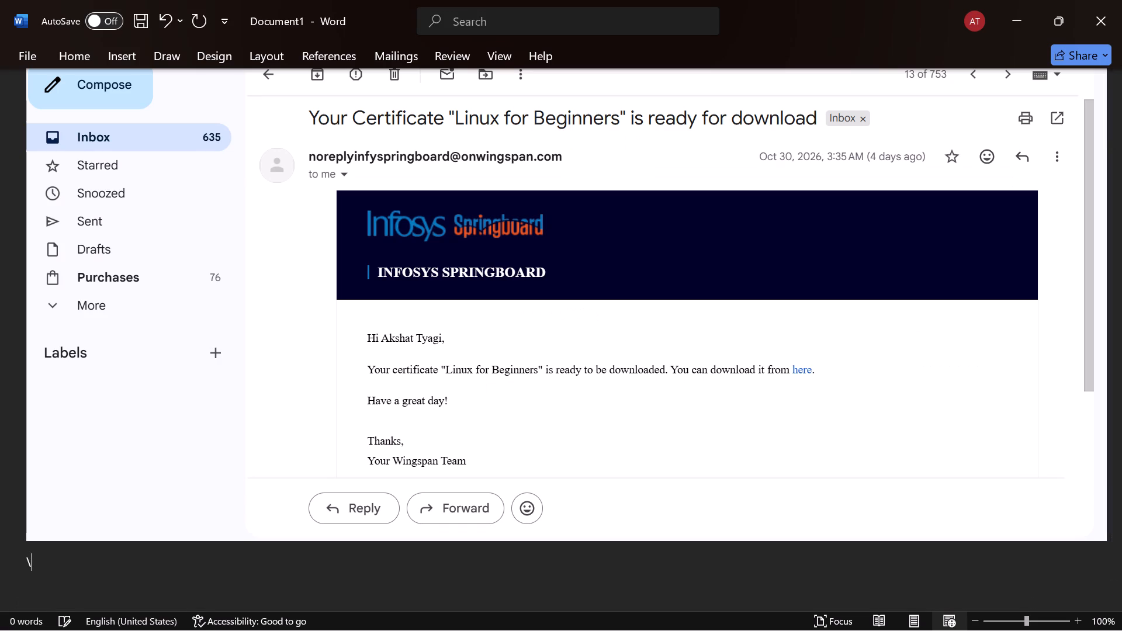
Delete the stray backslash below the certificate email screenshot in the document.
key("BackSpace")
key("Return")
key("BackSpace")
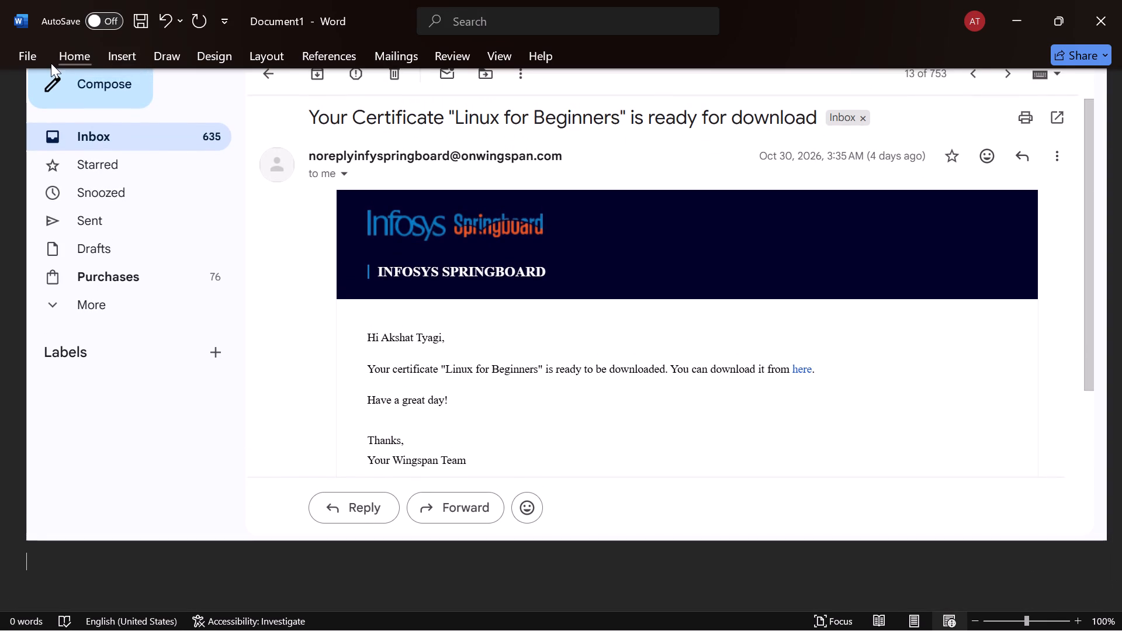
Bring up the list of recent documents available for opening.
left_click(34, 62)
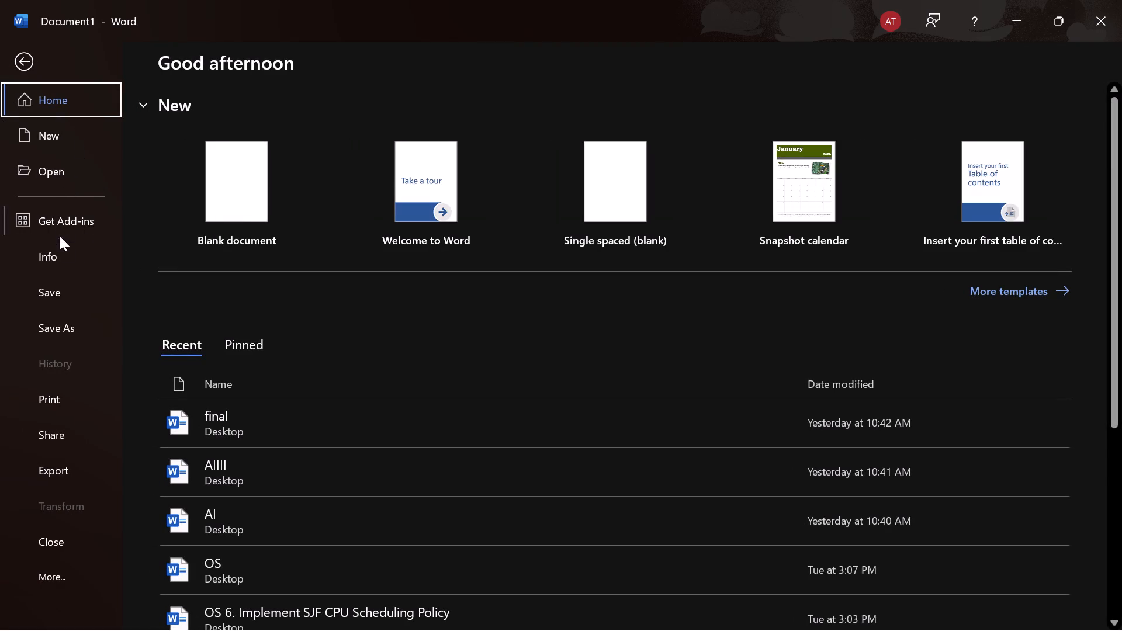
left_click(59, 179)
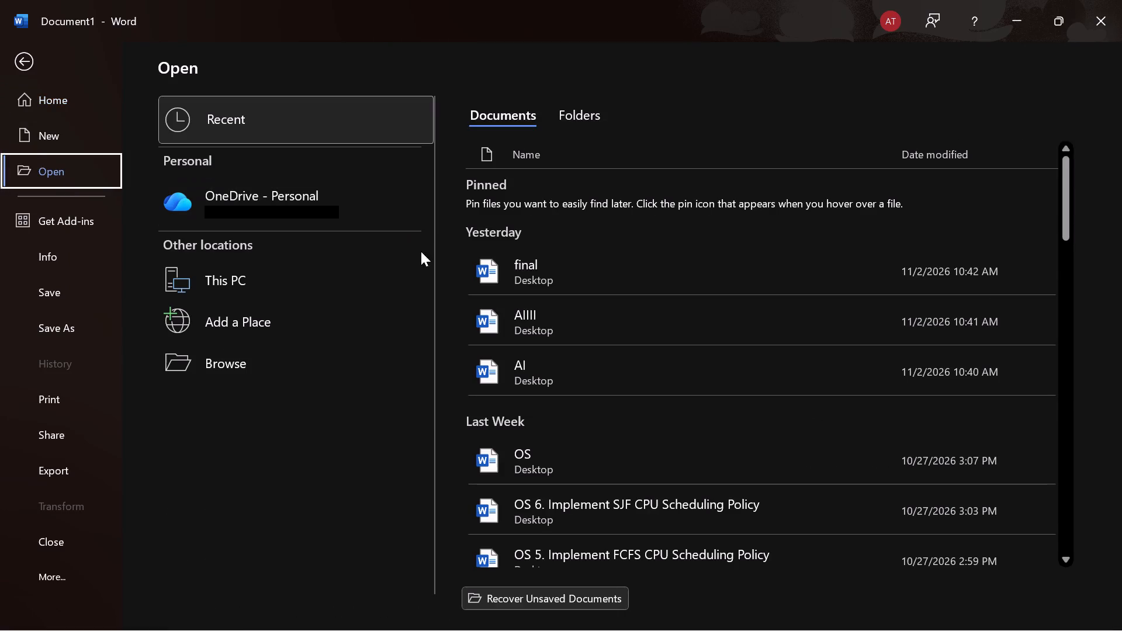
Find the student's CA2 PDF in the Downloads folder and open it in Word.
left_click(562, 122)
left_click(574, 321)
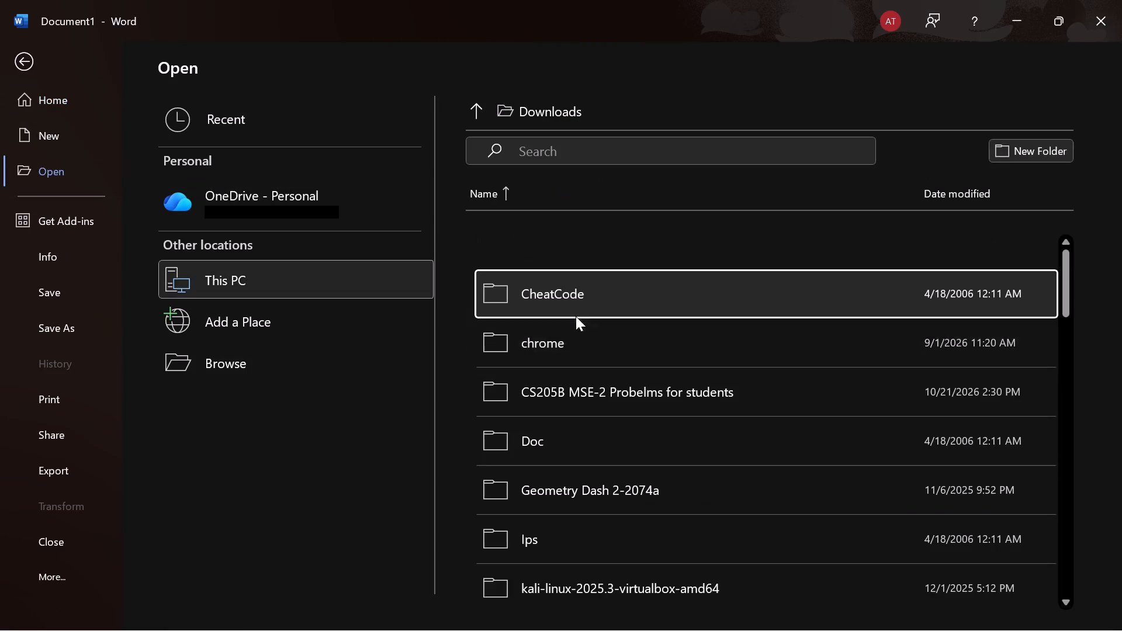
scroll(599, 336, "down", 1)
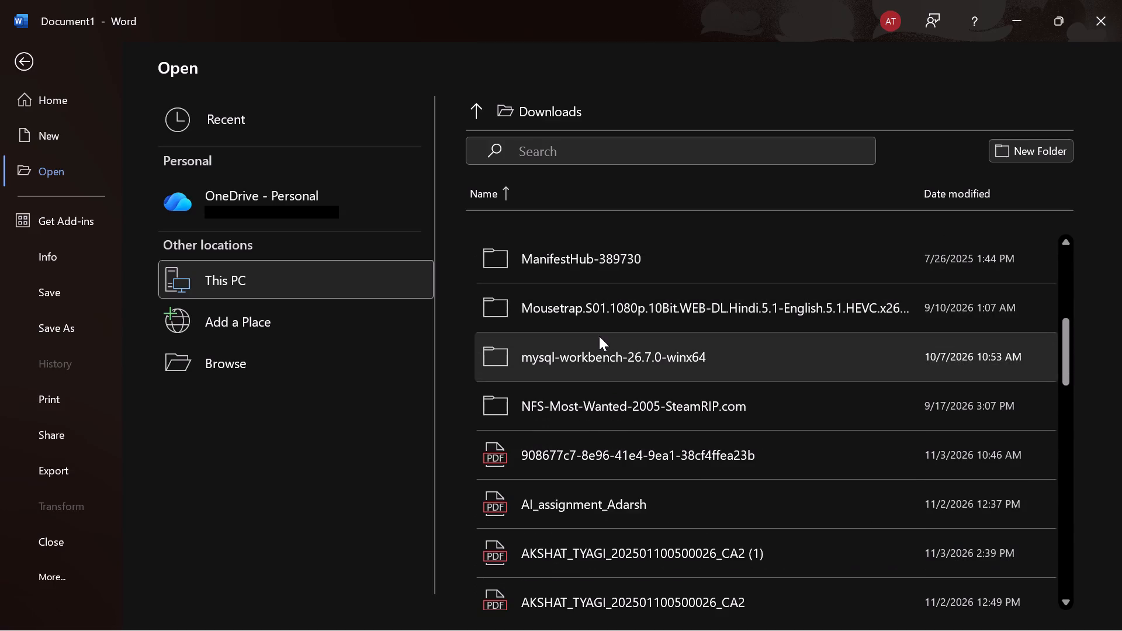
scroll(599, 336, "down", 1)
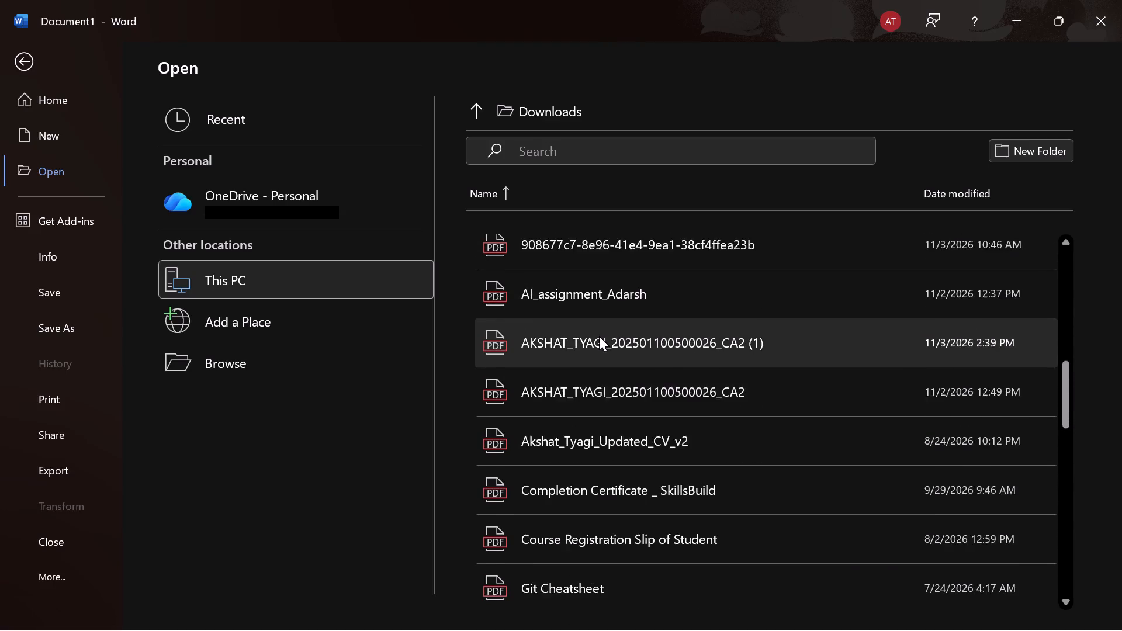
scroll(599, 336, "down", 1)
scroll(599, 336, "up", 1)
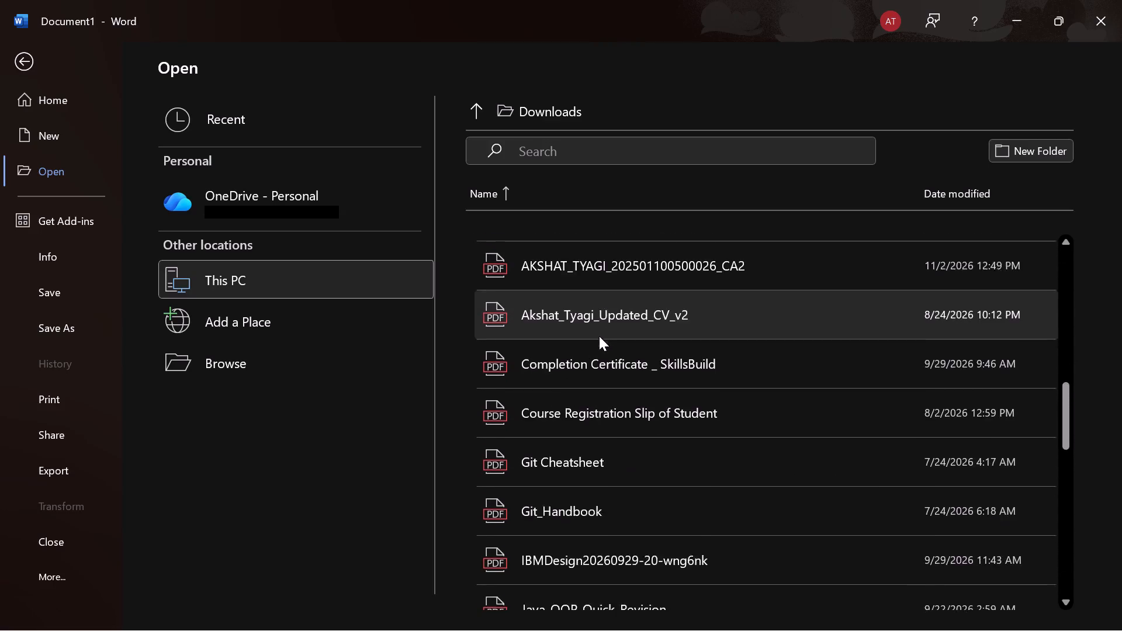
scroll(599, 336, "up", 1)
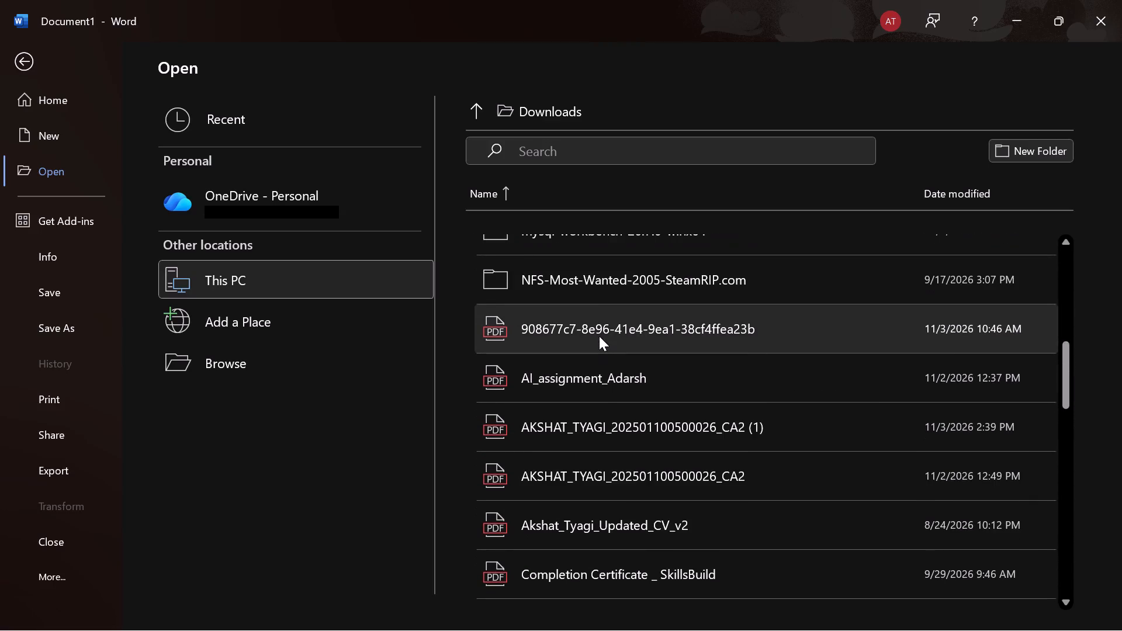
scroll(599, 336, "down", 1)
scroll(599, 336, "up", 10)
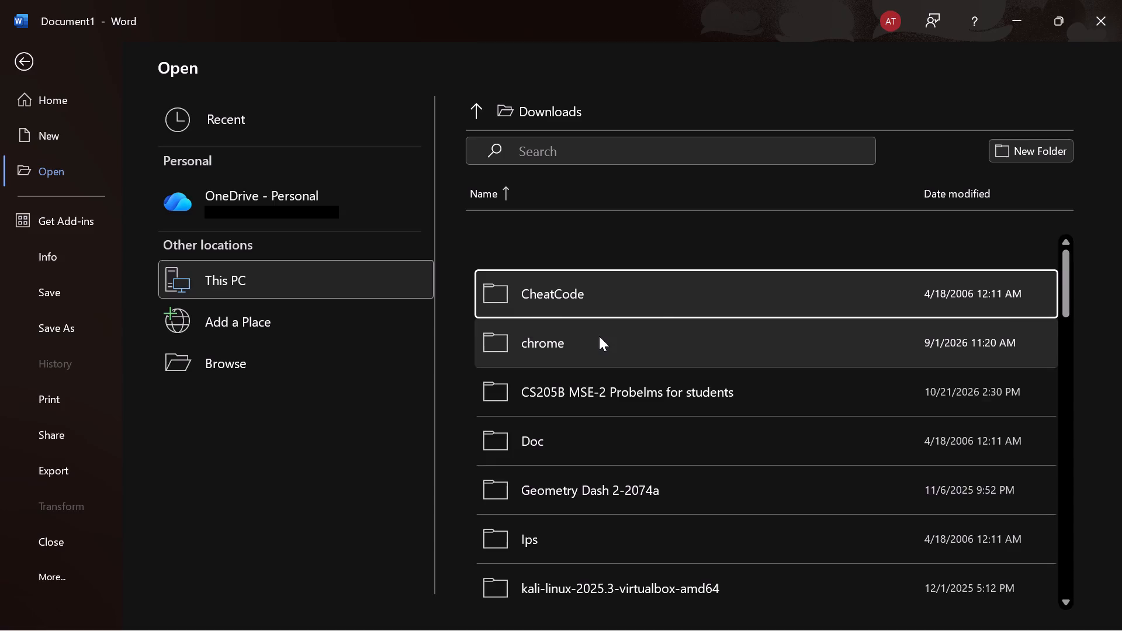
scroll(599, 336, "up", 2)
scroll(599, 336, "down", 2)
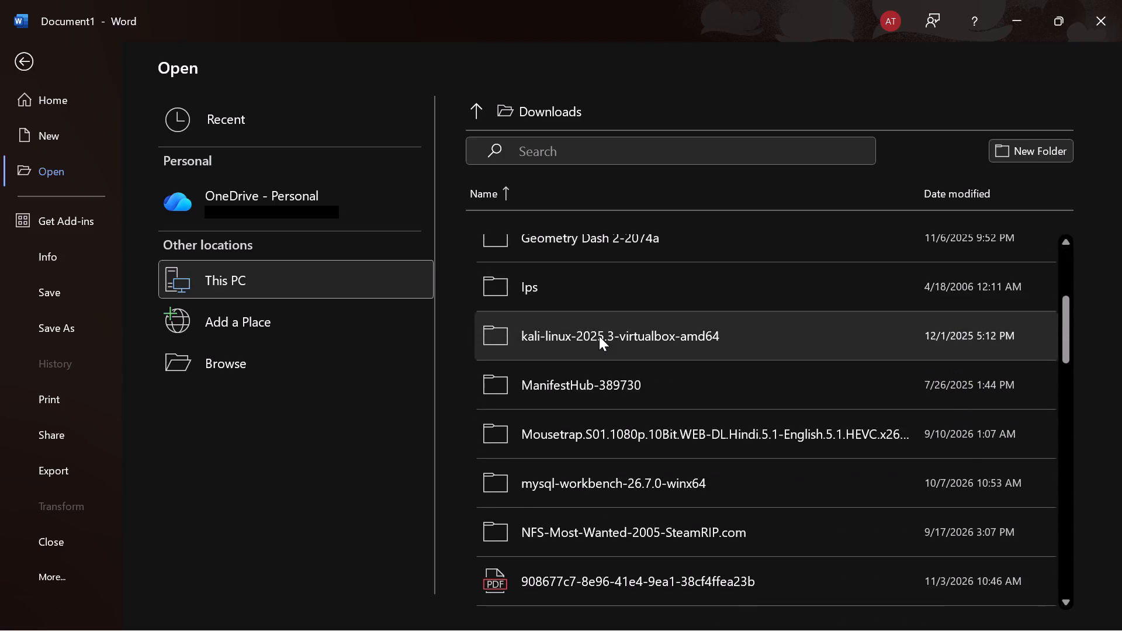
scroll(599, 336, "down", 3)
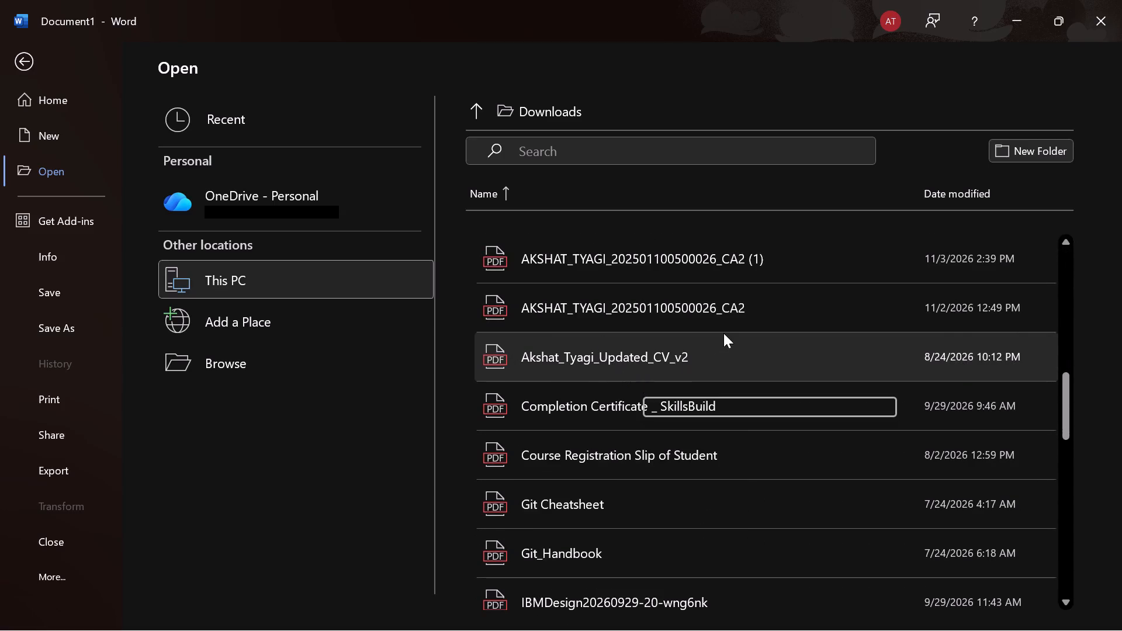
scroll(723, 333, "down", 2)
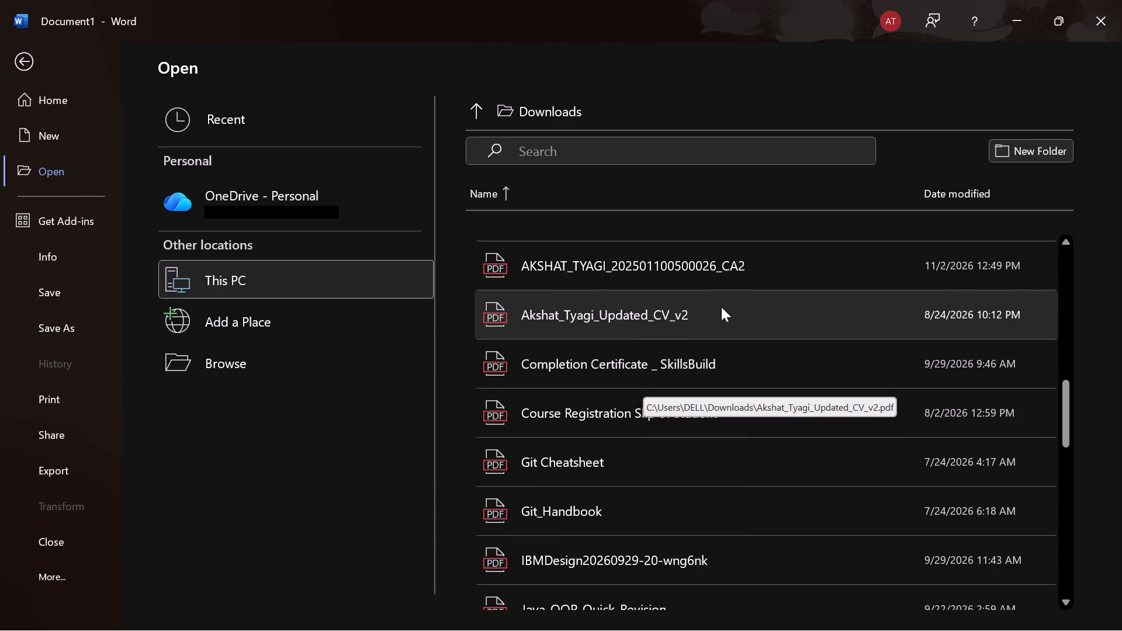
key("alt+Tab")
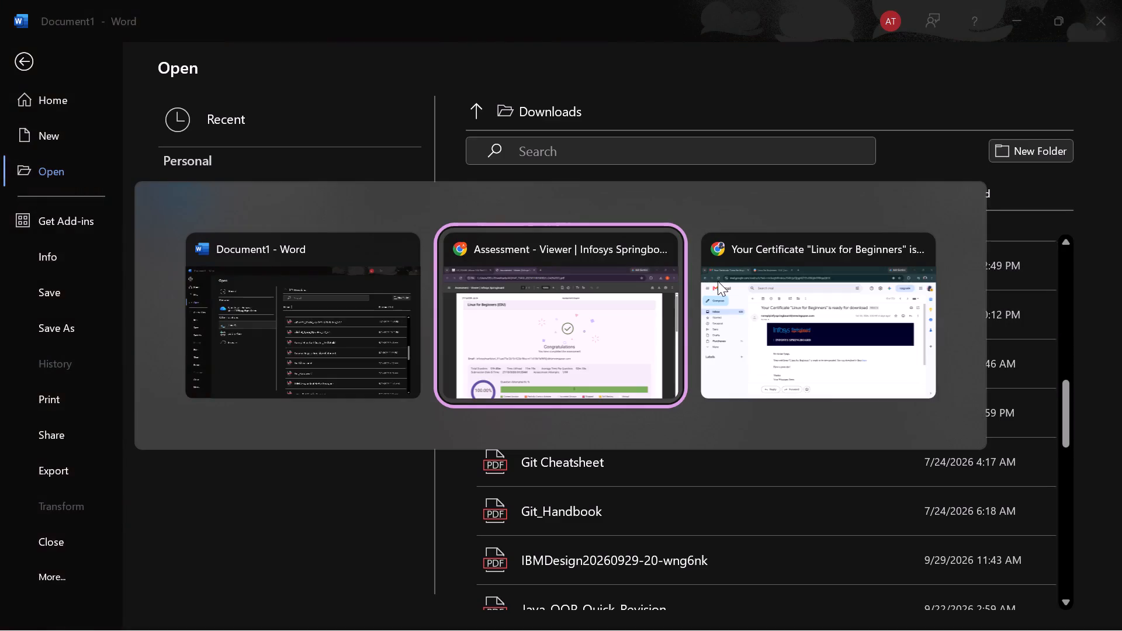
left_click(1036, 93)
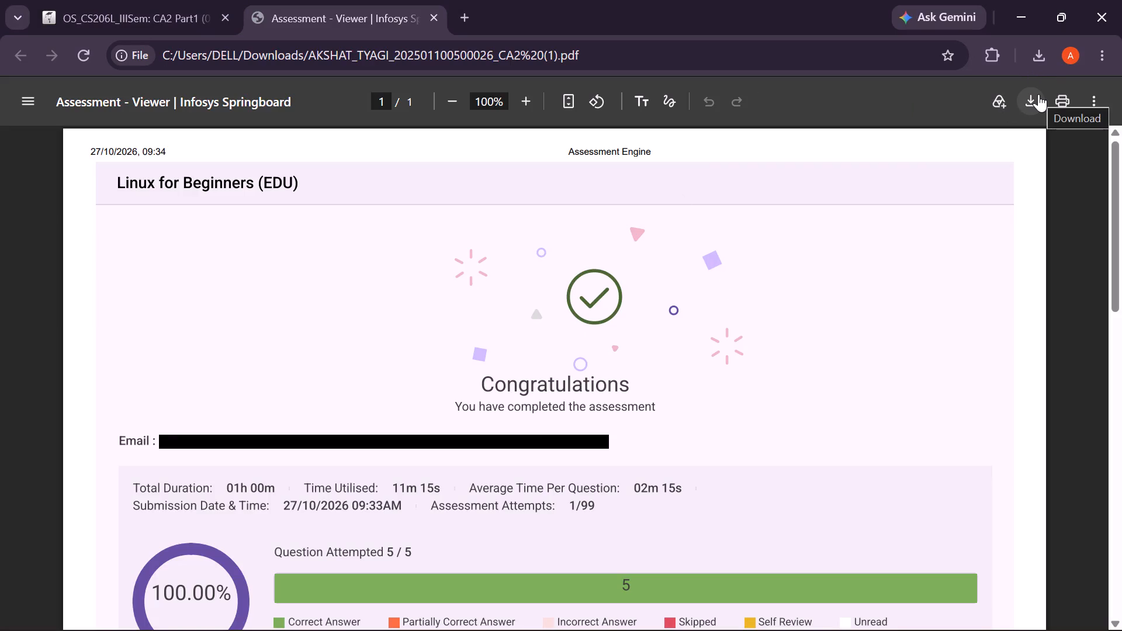
left_click(1038, 94)
left_click(1038, 55)
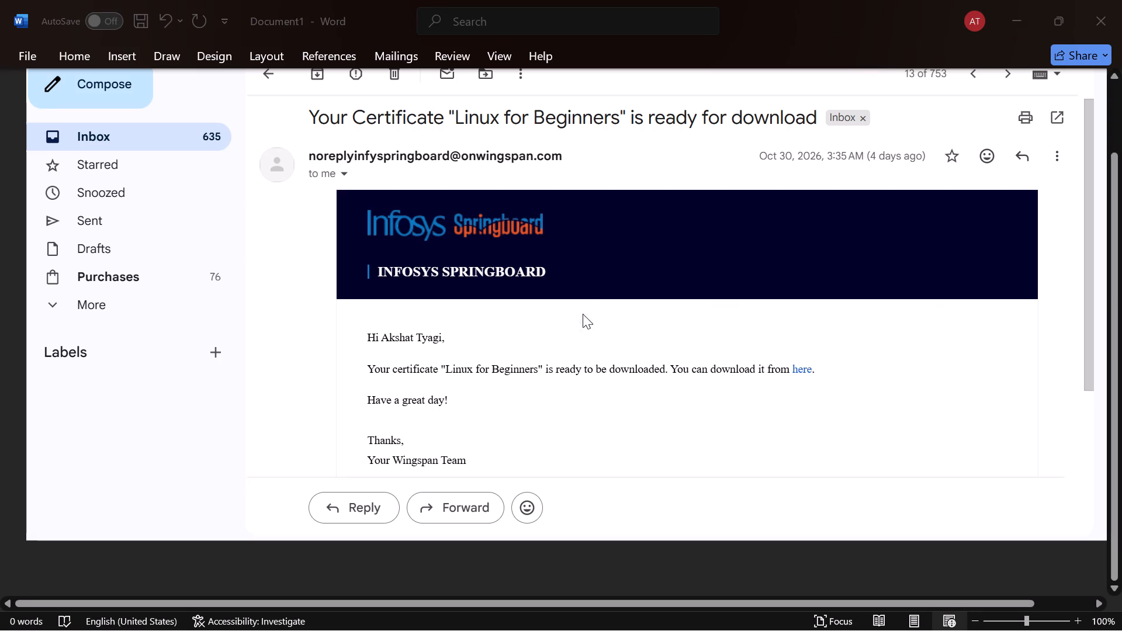
scroll(583, 314, "down", 1)
left_click(516, 390)
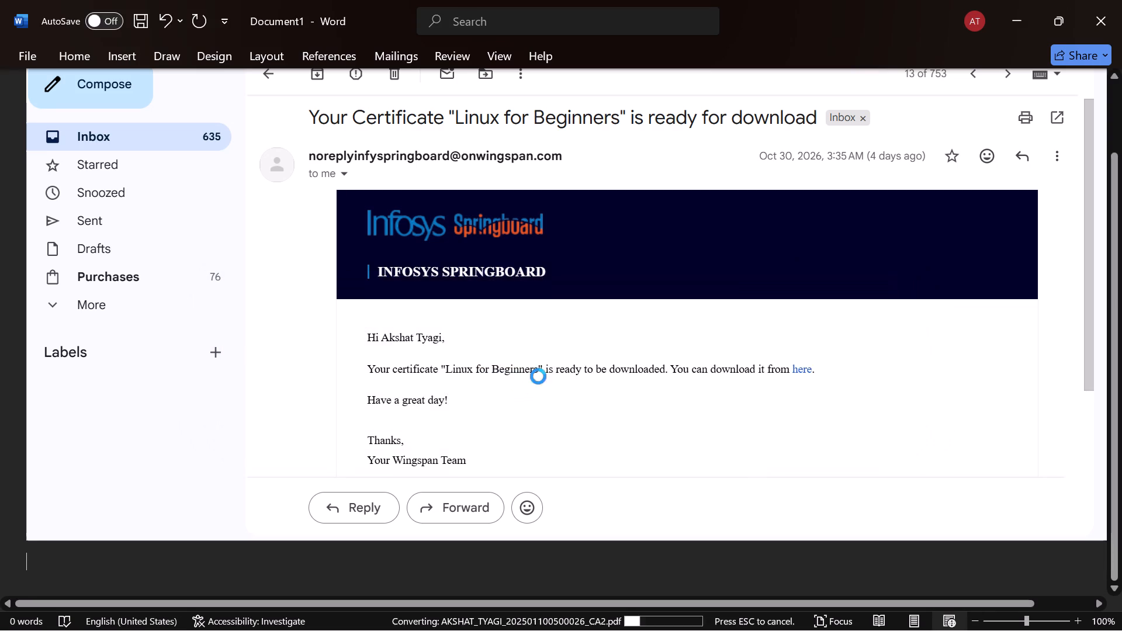
scroll(548, 372, "down", 1)
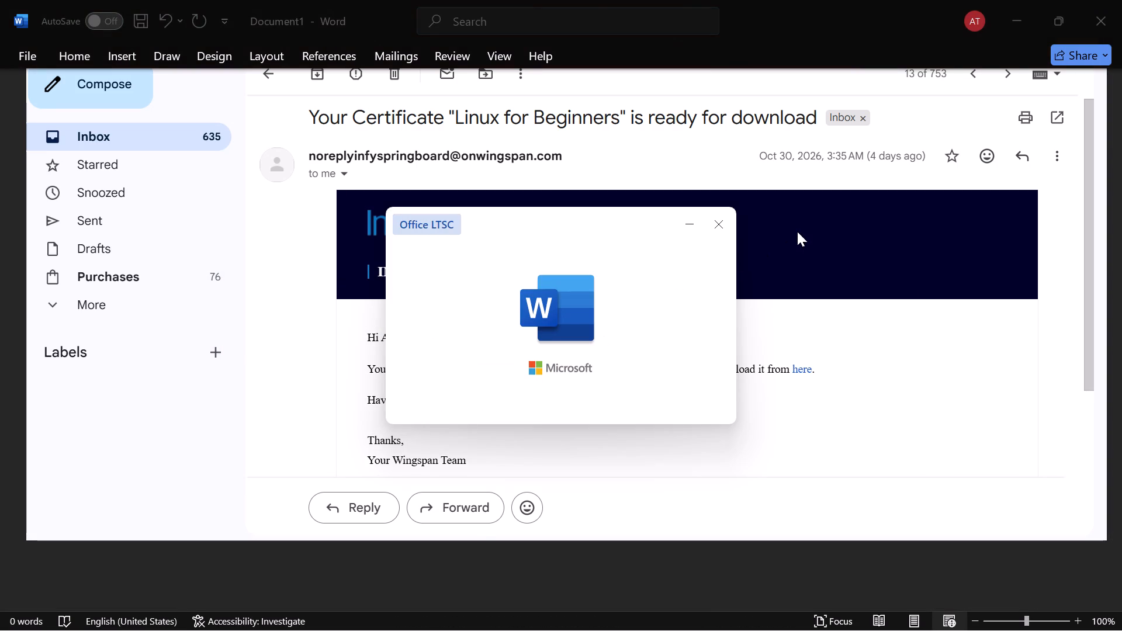
scroll(934, 178, "down", 1)
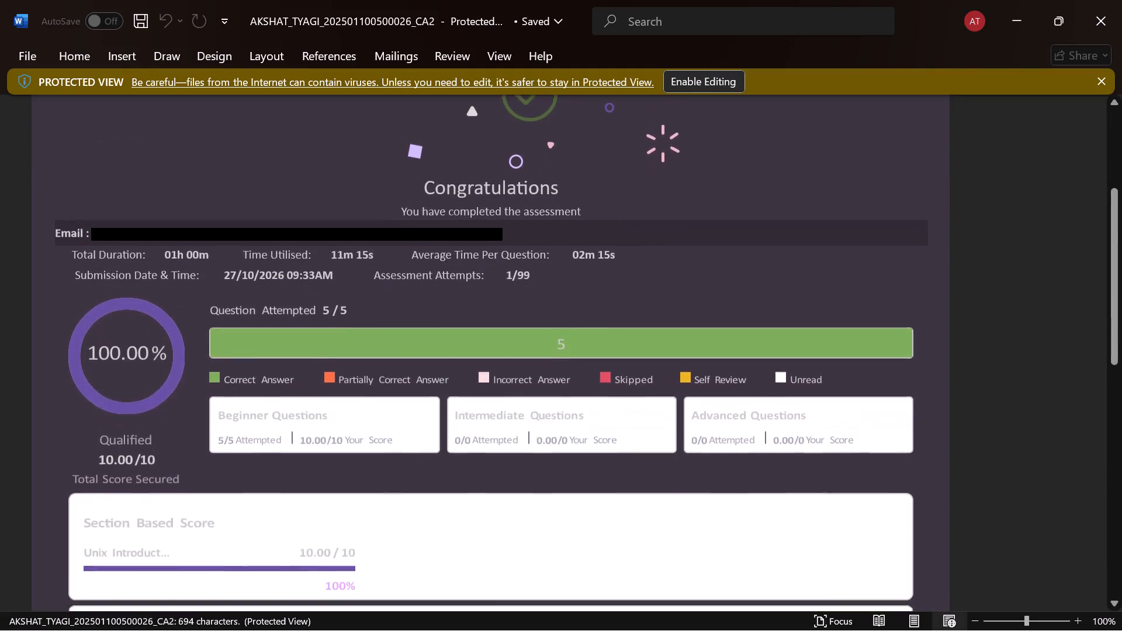
Look over the Linux for Beginners (EDU) assessment report and enable editing for it.
scroll(934, 178, "down", 2)
scroll(934, 178, "up", 20)
scroll(934, 178, "up", 20)
scroll(934, 178, "up", 18)
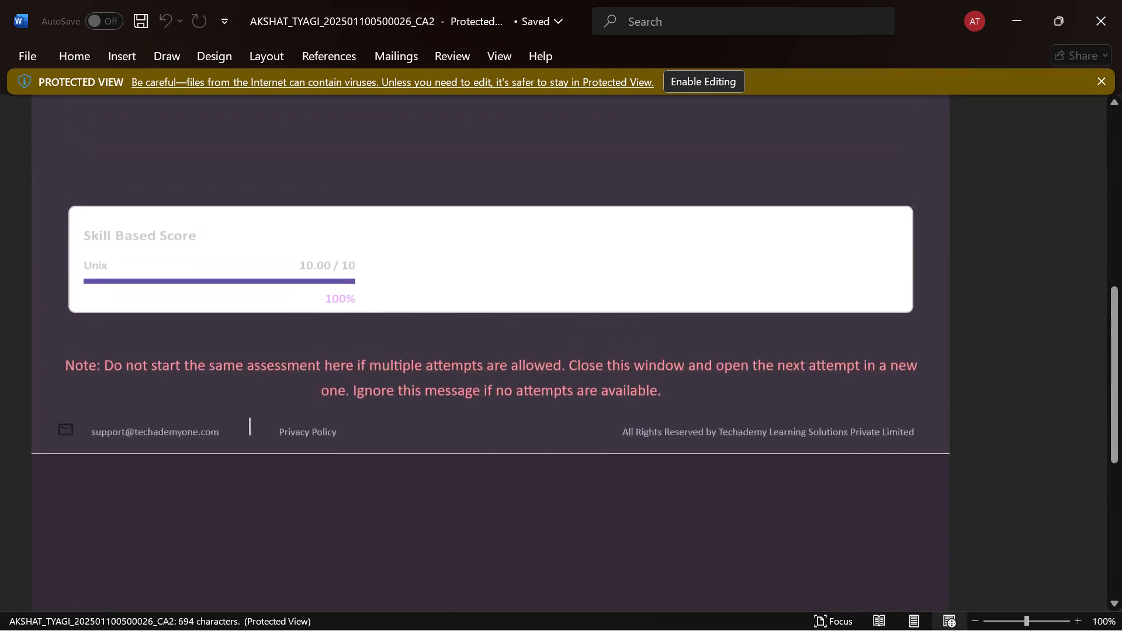
scroll(934, 178, "up", 20)
scroll(934, 178, "up", 18)
left_click(736, 78)
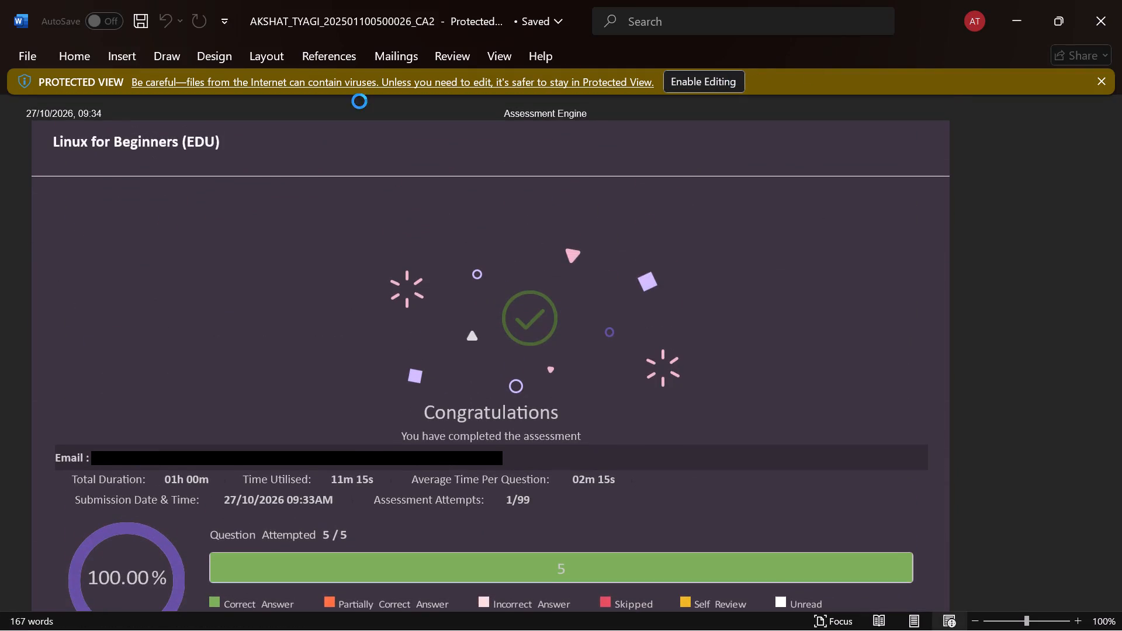
left_click(505, 394)
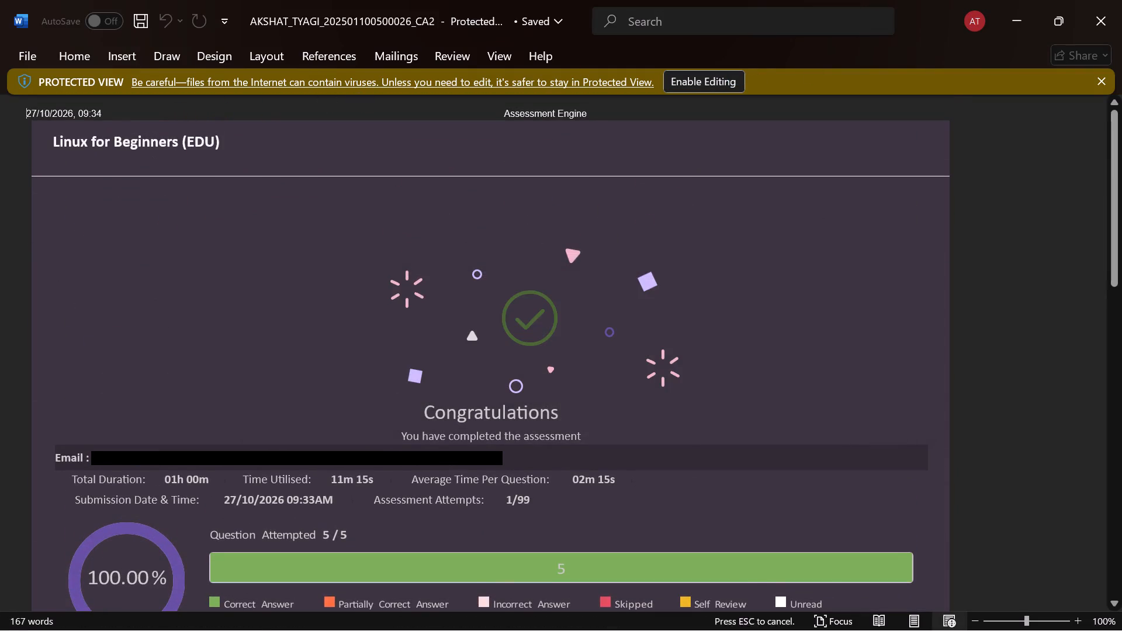
Insert blank lines above the date line at the very top of the report.
key("Return")
key("Return")
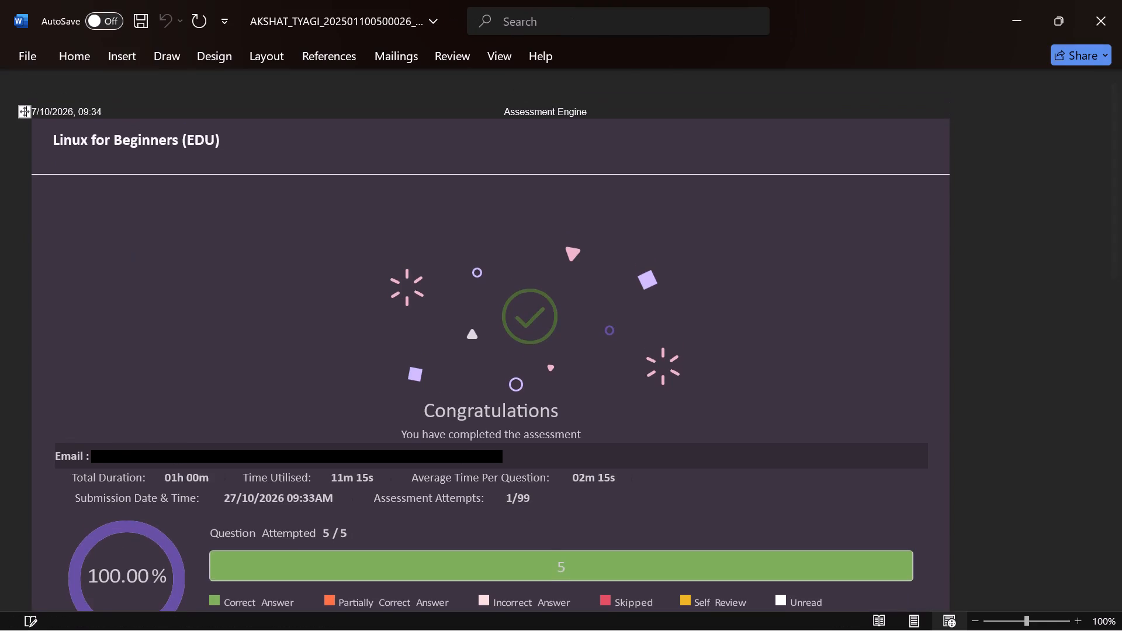
key("Return")
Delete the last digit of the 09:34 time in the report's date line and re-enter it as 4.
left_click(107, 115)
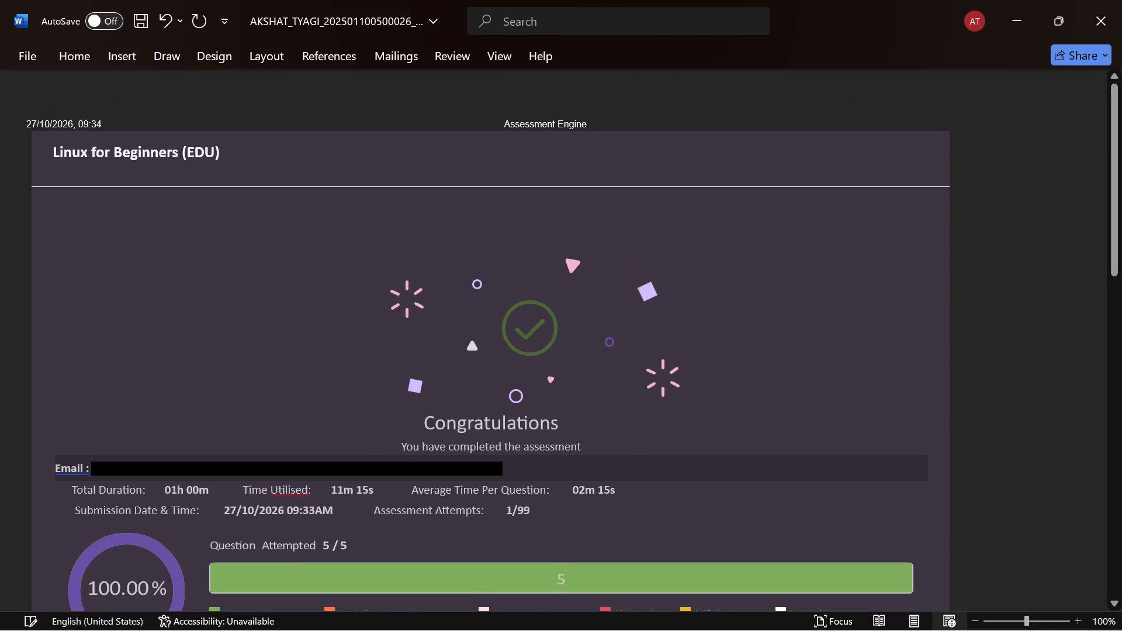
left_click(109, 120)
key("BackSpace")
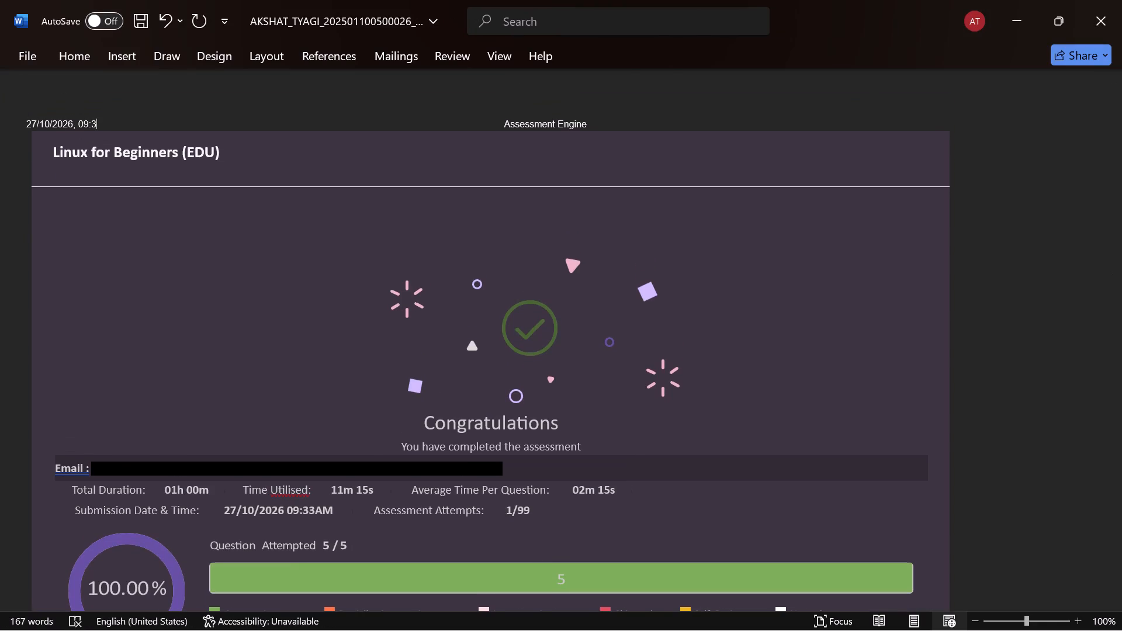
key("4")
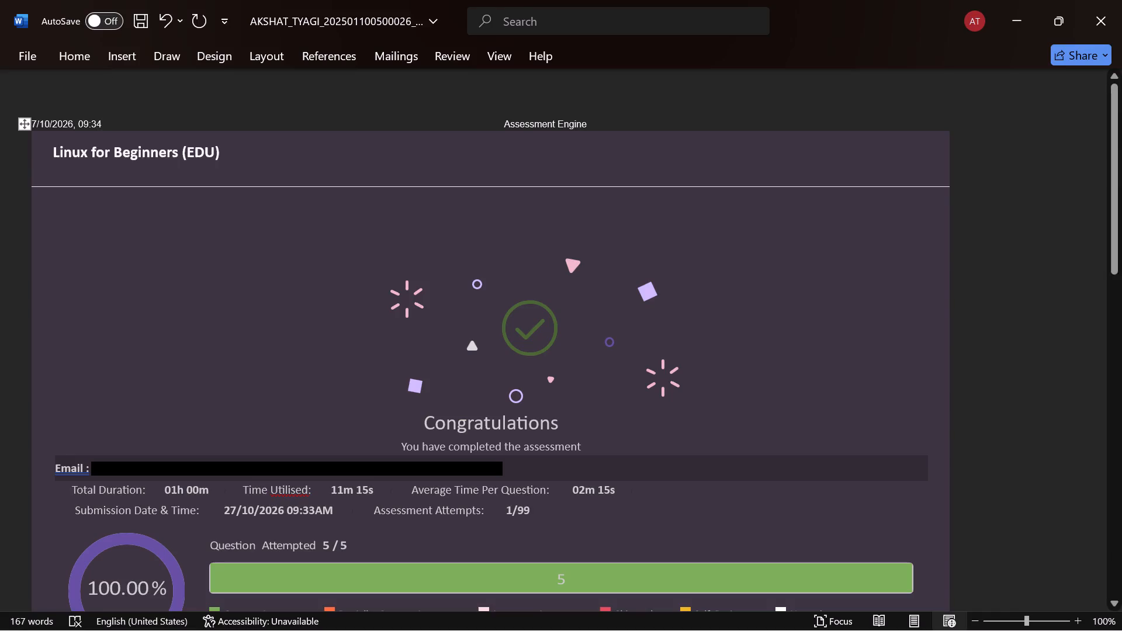
Switch from the Word report to the Chrome window showing the Linux for Beginners (EDU) assessment PDF.
left_click(113, 96)
key("alt+Tab")
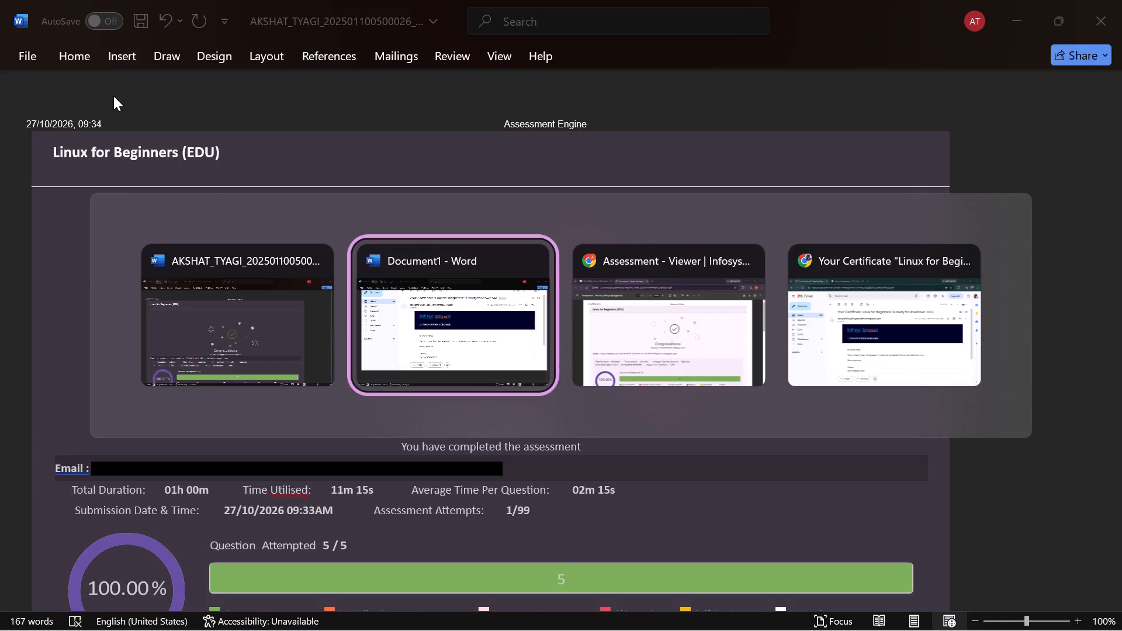
key("alt+Tab")
key("alt+Tab")
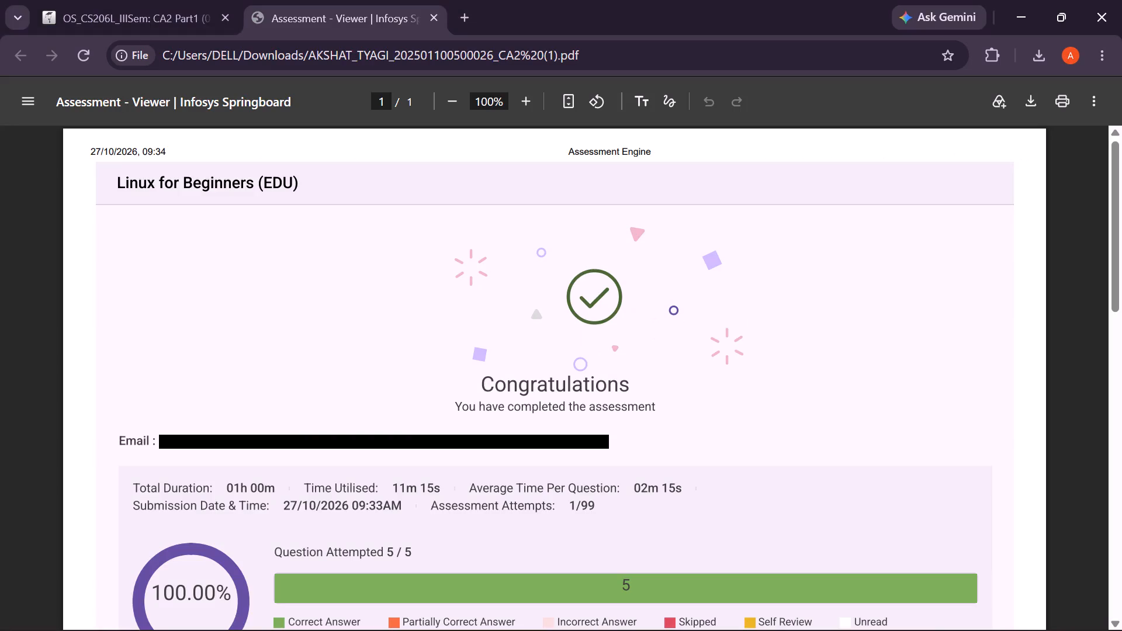
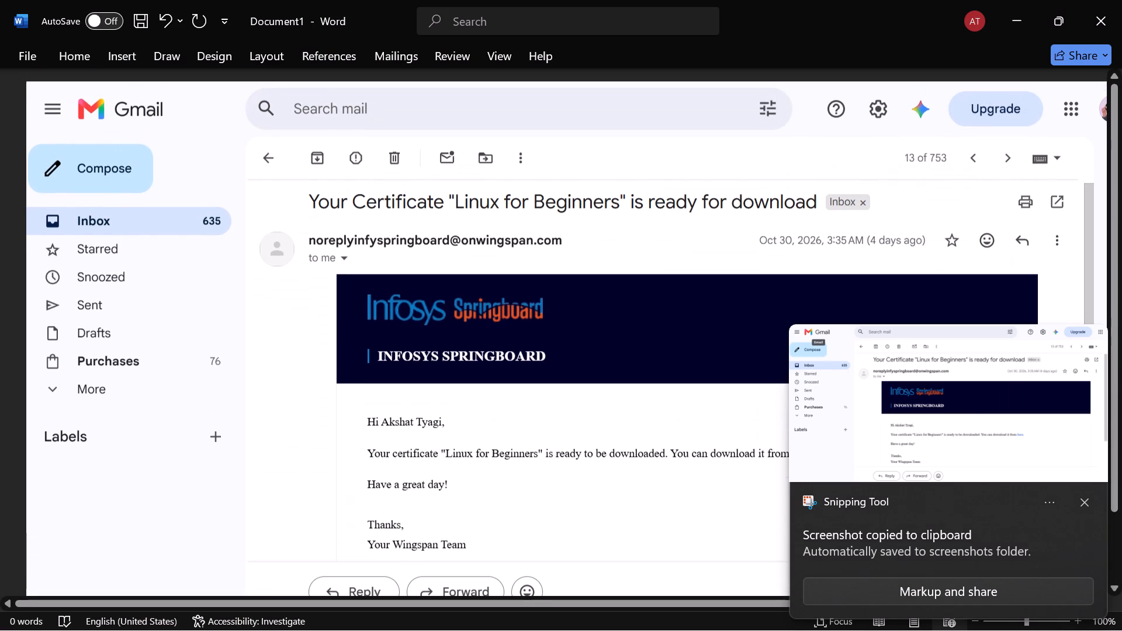
Switch from the document with the certificate email screenshot to the assessment PDF in Chrome, and bring up the open Word windows to choose from.
scroll(579, 470, "up", 3)
key("alt+Tab")
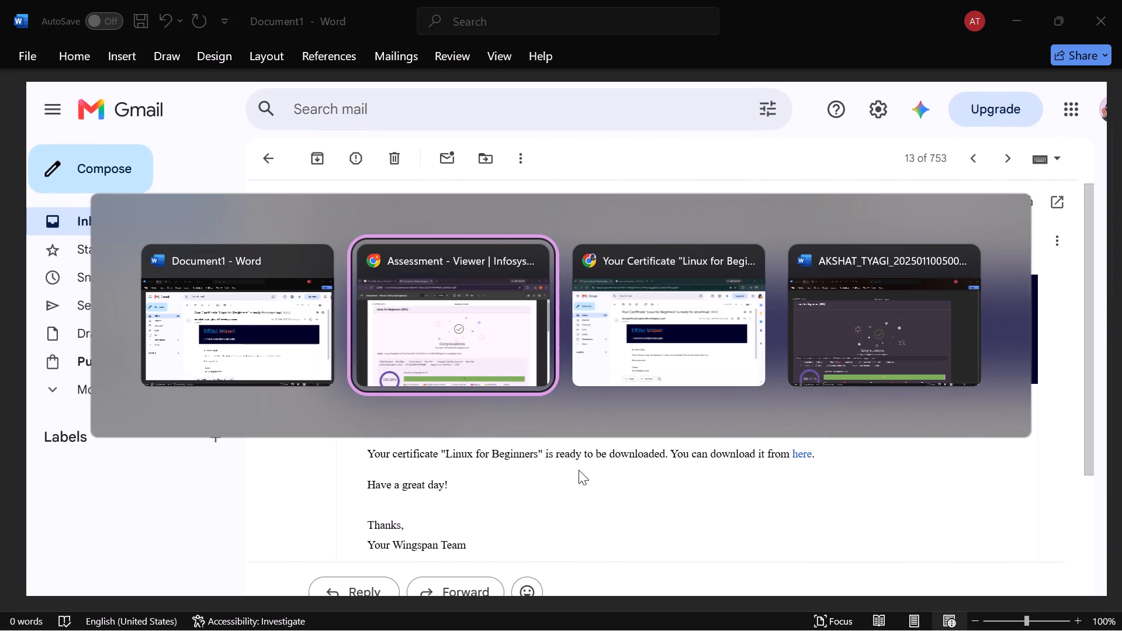
left_click(306, 269, "alt")
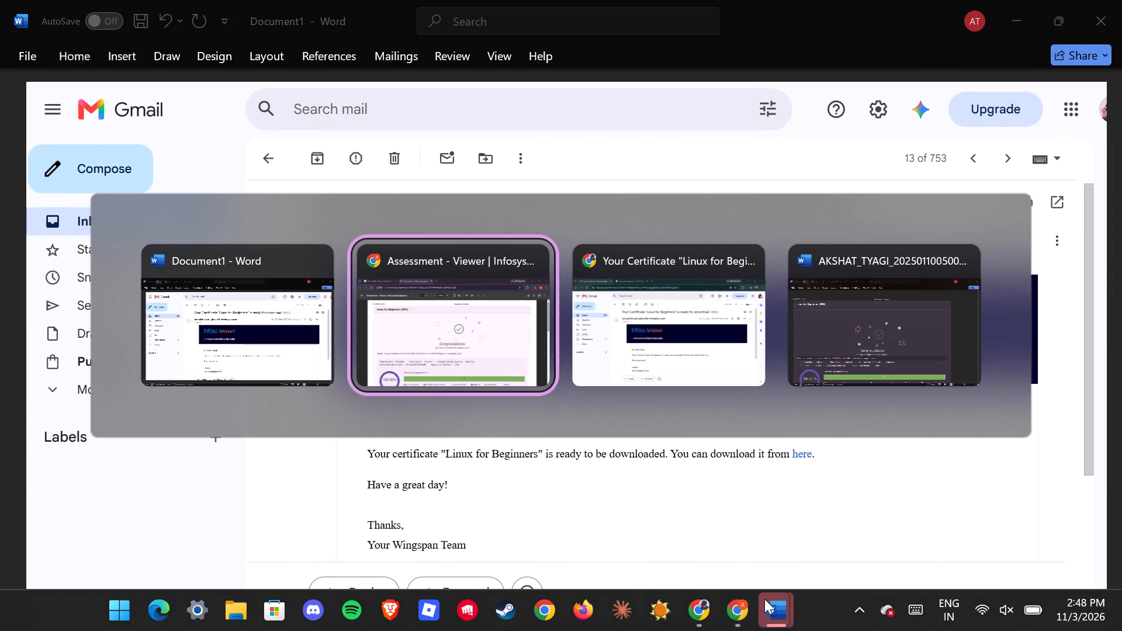
left_click(764, 599)
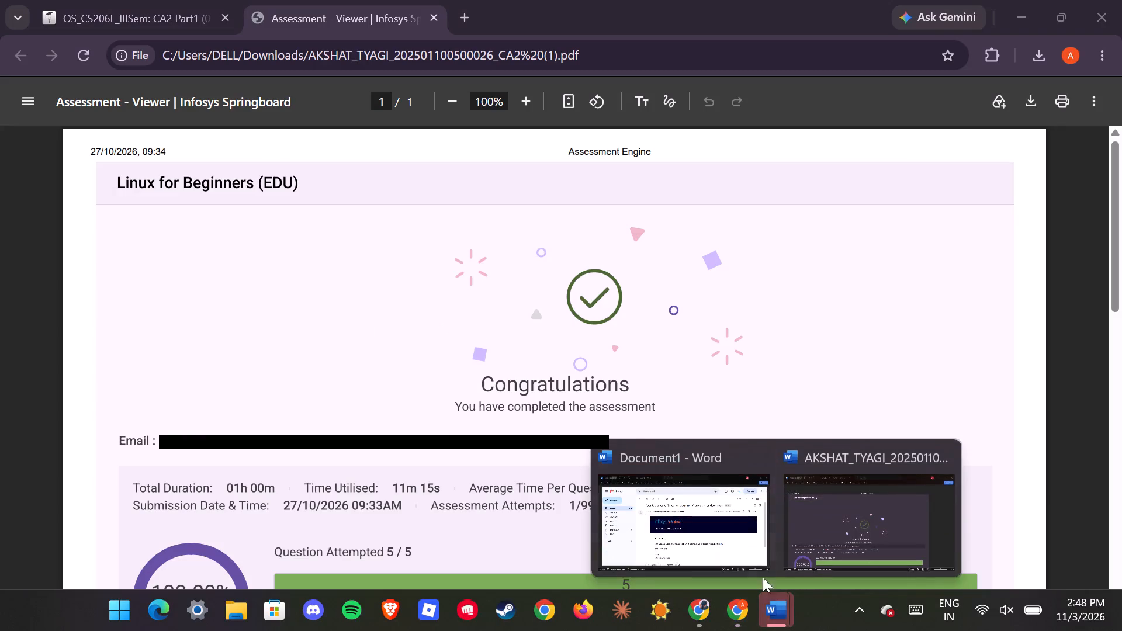
Switch to Document1 in Word, which holds the Gmail screenshot, and close it.
left_click(740, 498)
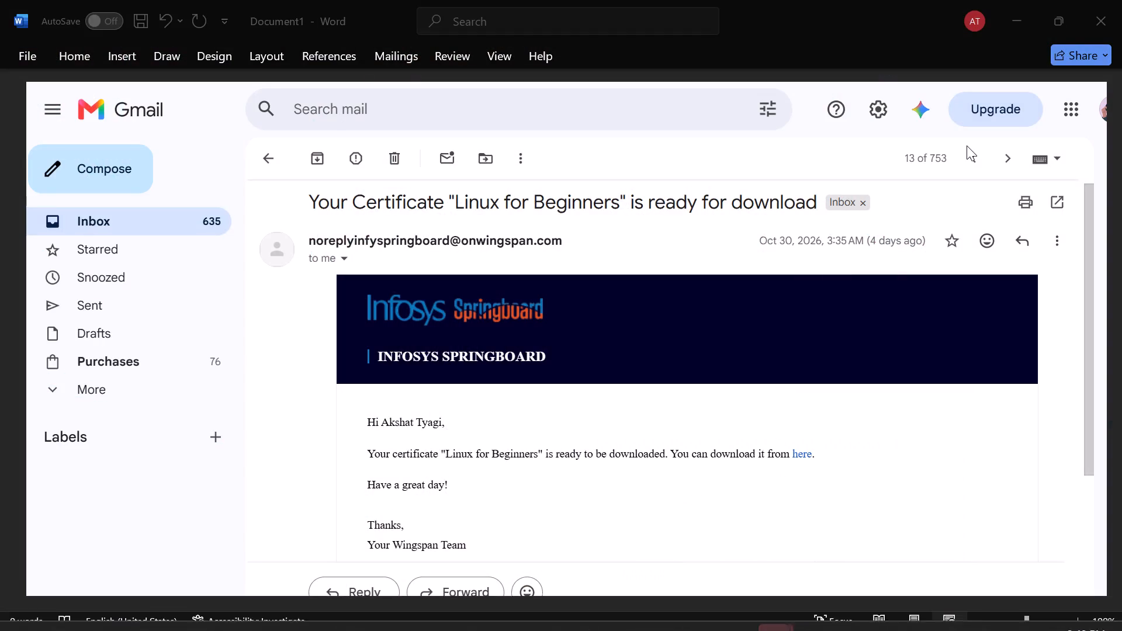
left_click(607, 418)
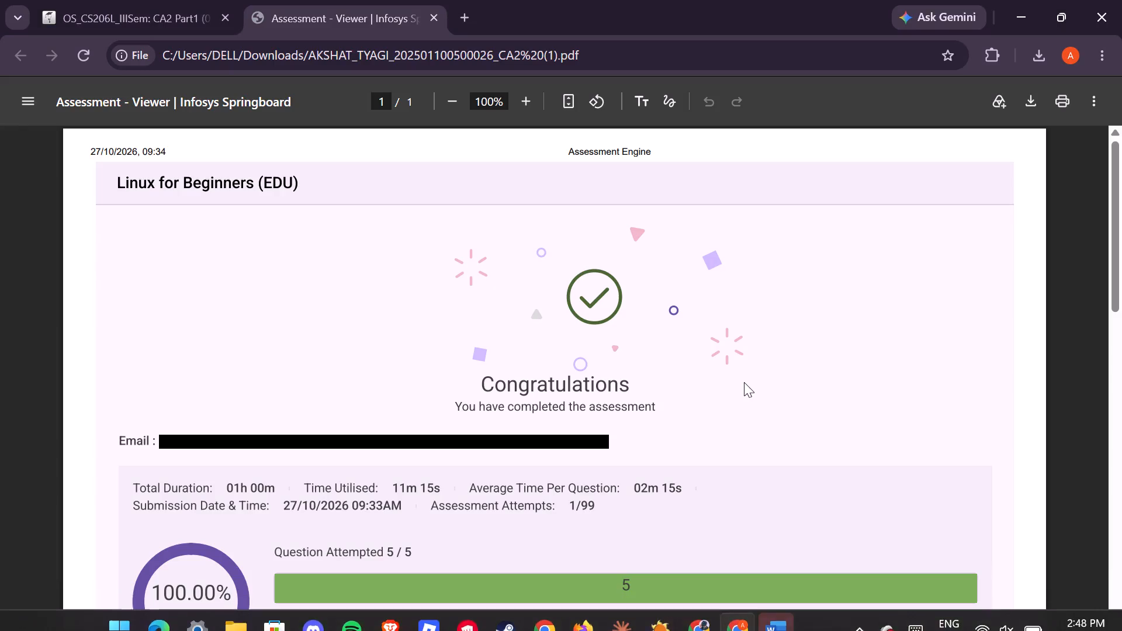
Switch to the CA2 report in Word and paste the copied Gmail screenshot of the "Linux for Beginners" certificate message at its top.
scroll(426, 265, "up", 3)
key("alt+Tab")
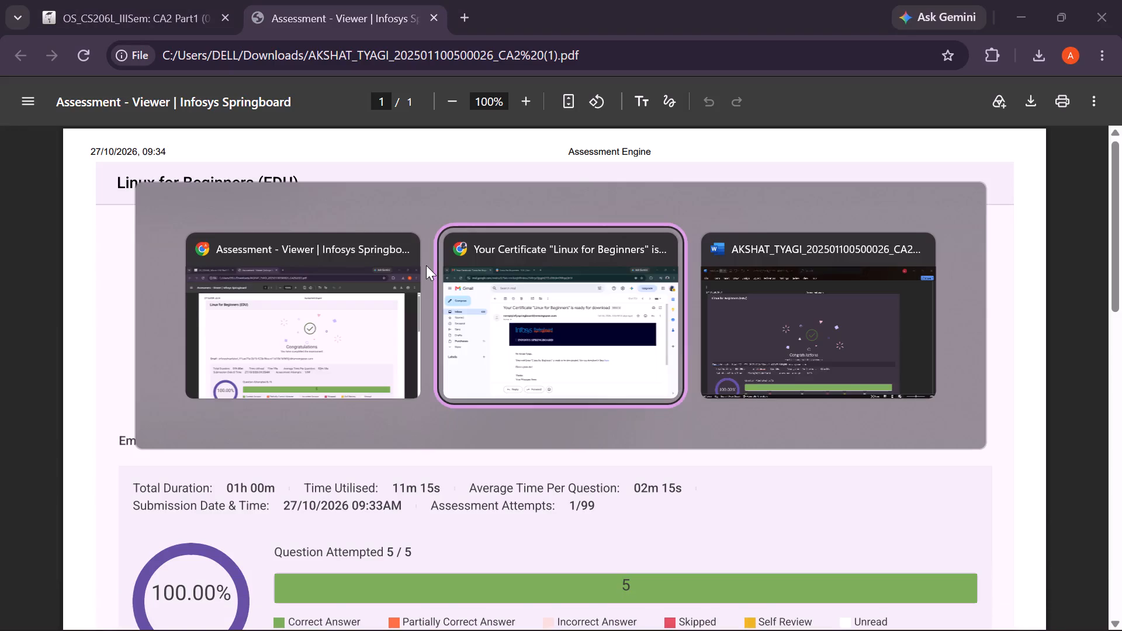
key("alt+Tab")
key("ctrl+v")
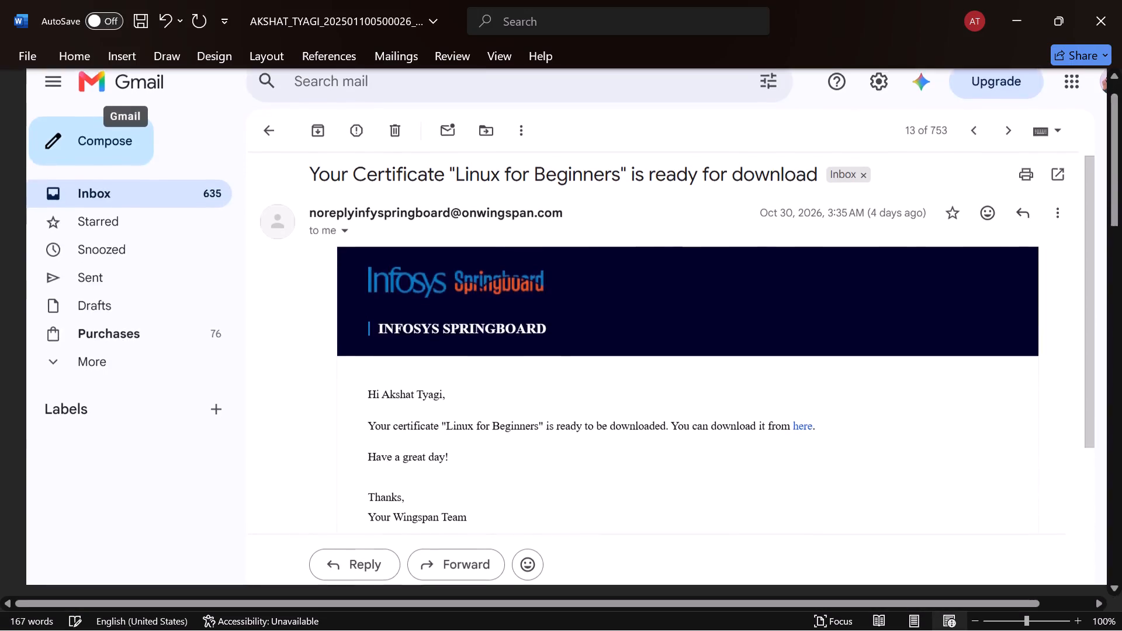
Look over the whole report, from the pasted Gmail screenshot to the footer, to check its layout.
scroll(337, 249, "down", 4)
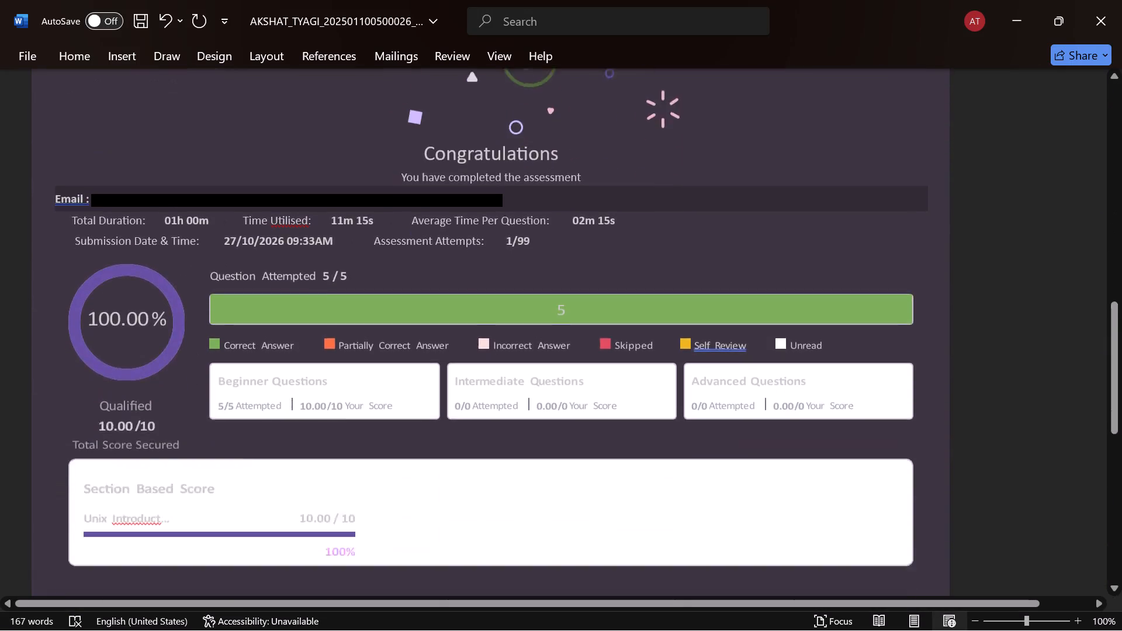
scroll(337, 249, "up", 1)
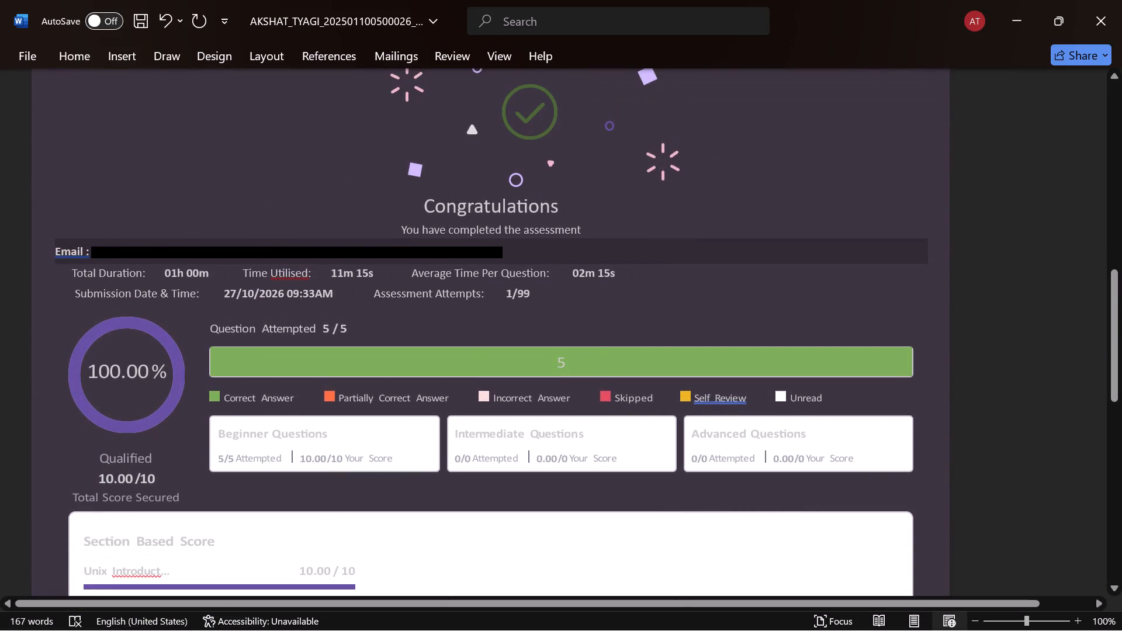
scroll(913, 324, "down", 1)
left_click(1017, 352)
scroll(1017, 352, "down", 1)
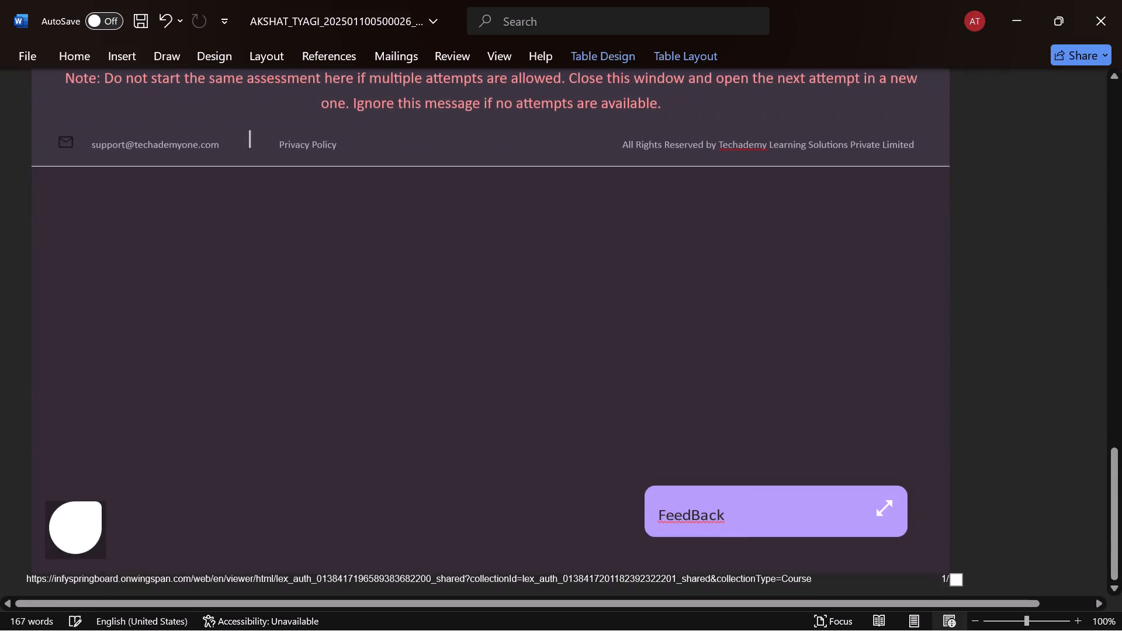
scroll(1017, 352, "up", 1)
scroll(1017, 352, "down", 2)
scroll(1017, 352, "up", 16)
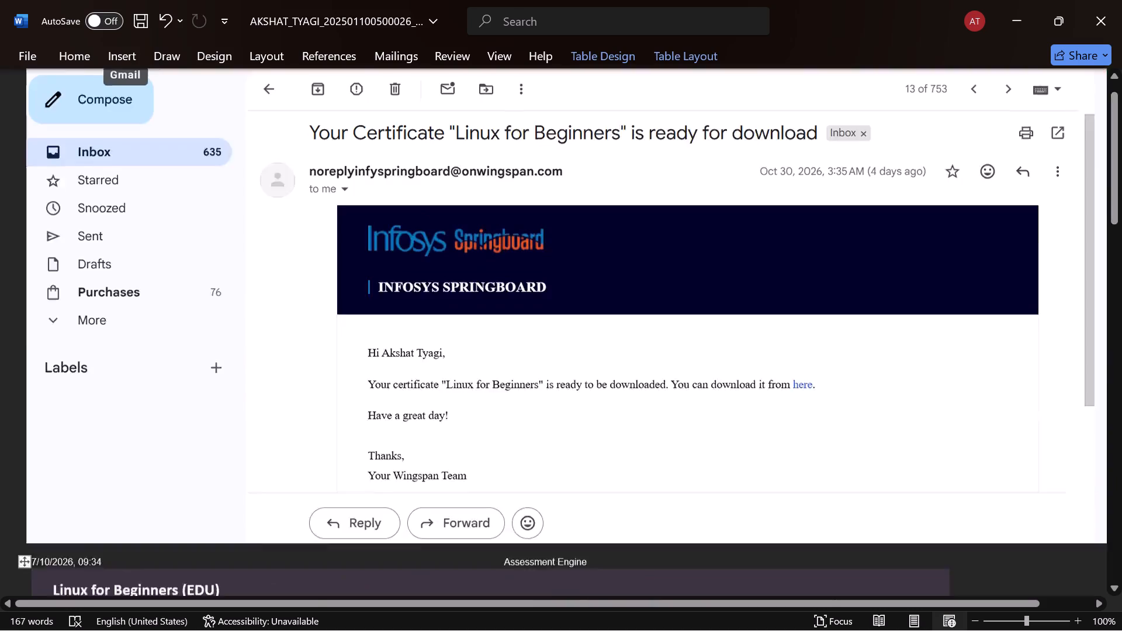
scroll(1017, 352, "up", 2)
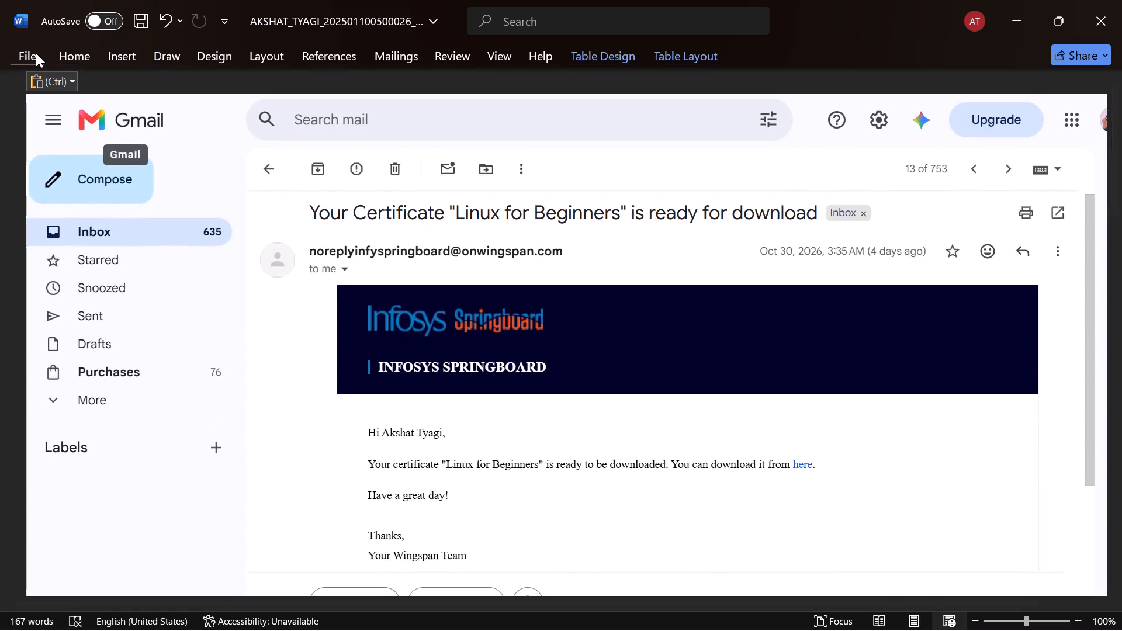
Start saving a copy of the report to the Desktop folder.
left_click(36, 53)
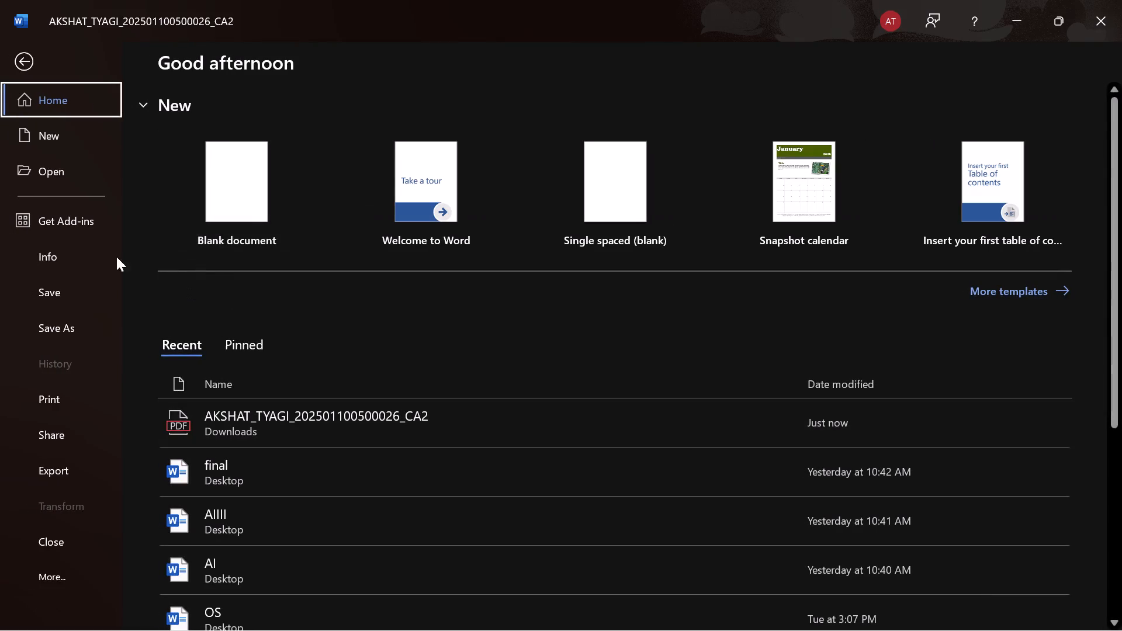
left_click(60, 326)
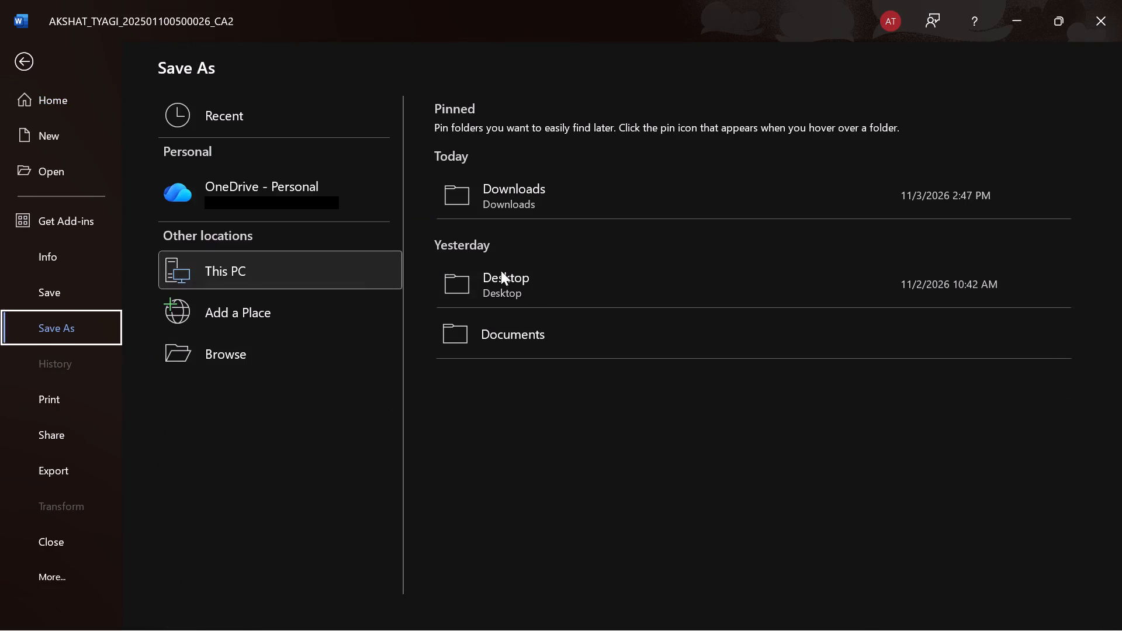
left_click(523, 290)
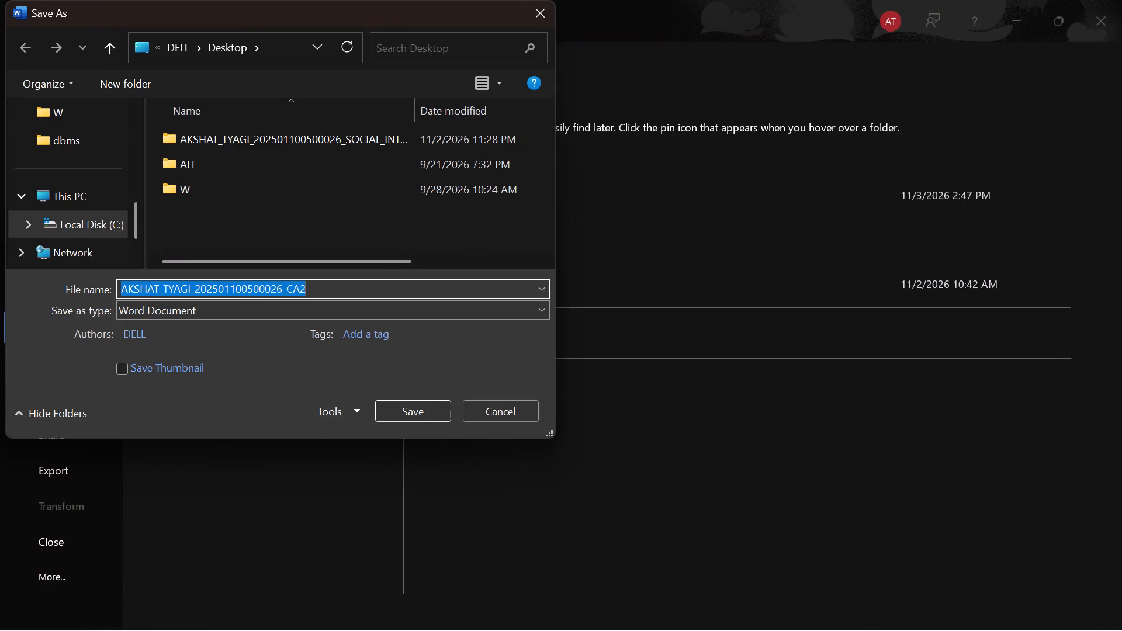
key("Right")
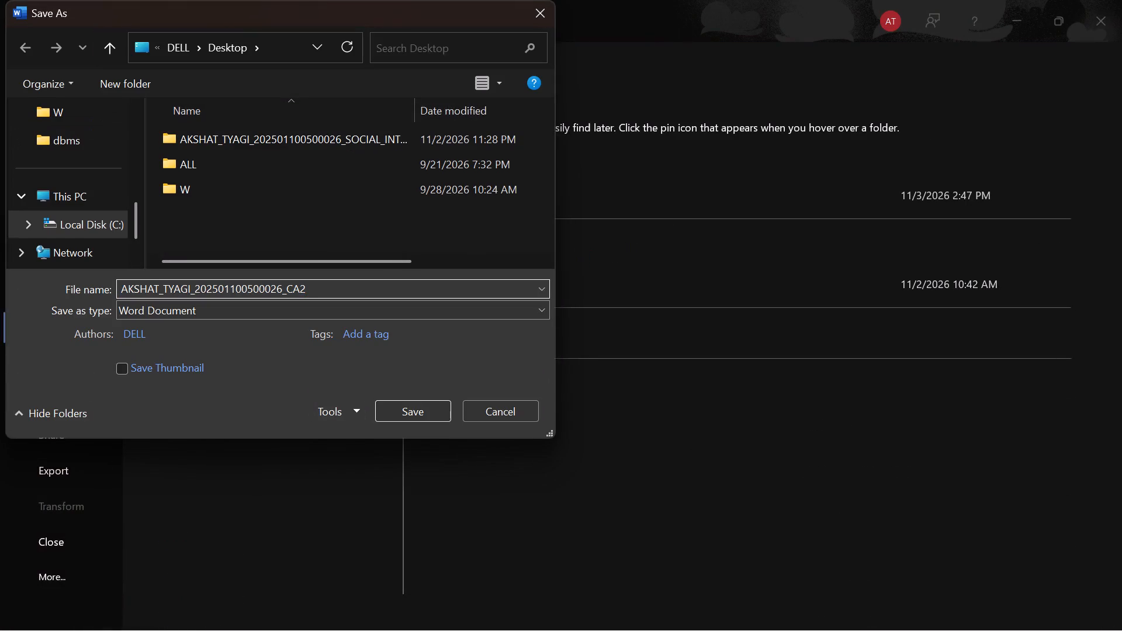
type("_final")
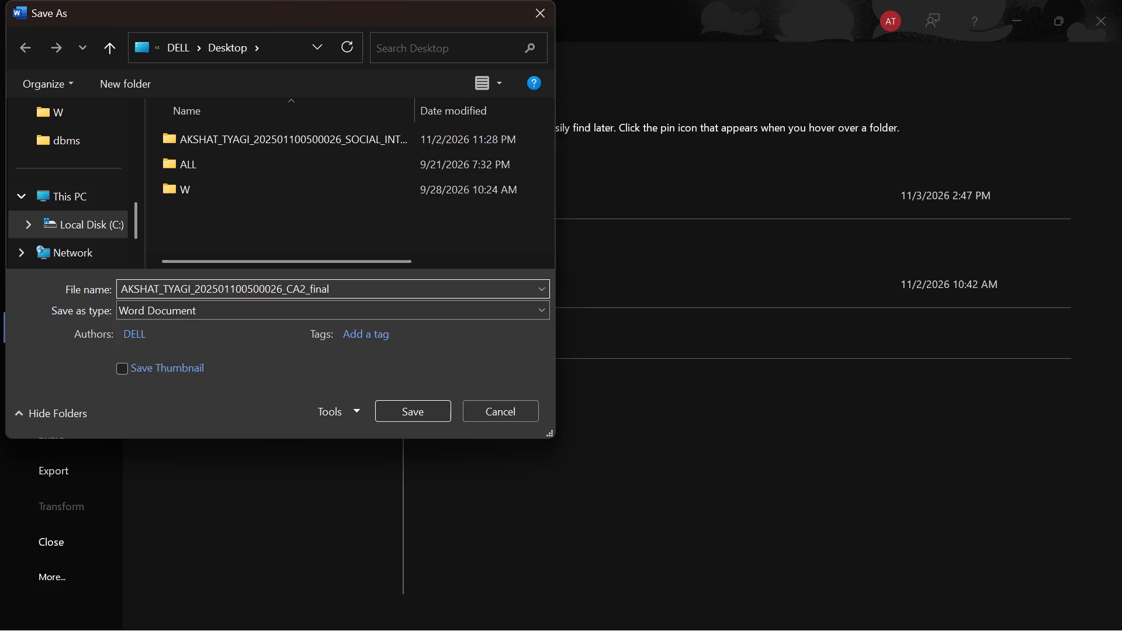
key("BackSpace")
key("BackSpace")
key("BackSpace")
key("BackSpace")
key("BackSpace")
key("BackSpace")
Save the report on the Desktop as a Word Document under the suggested CA2 file name and close it.
left_click(427, 409)
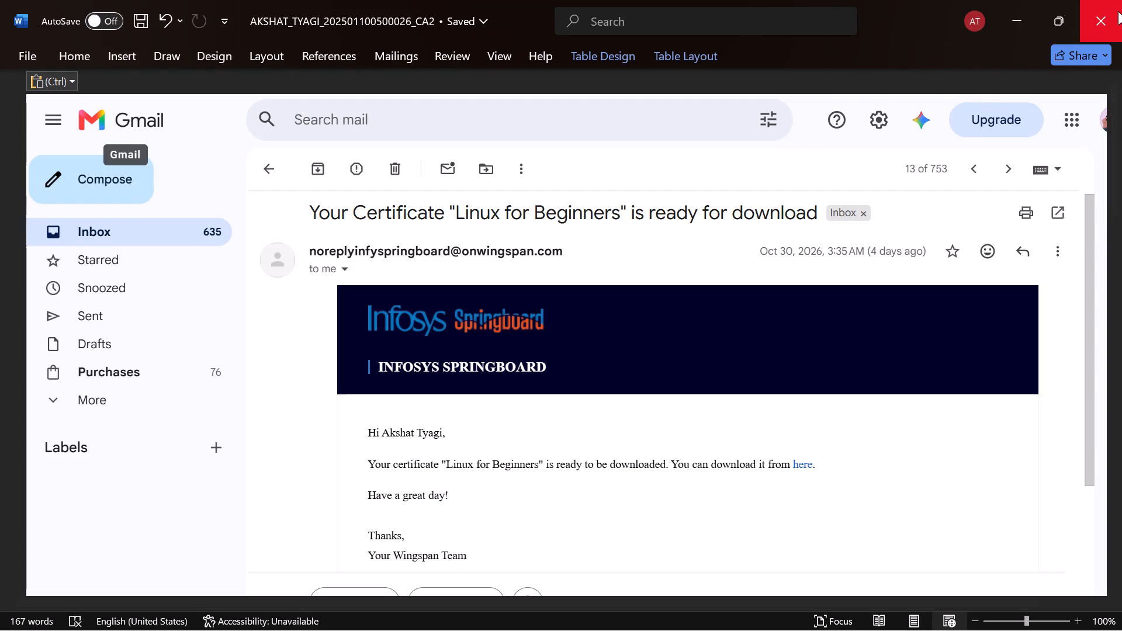
left_click(1118, 11)
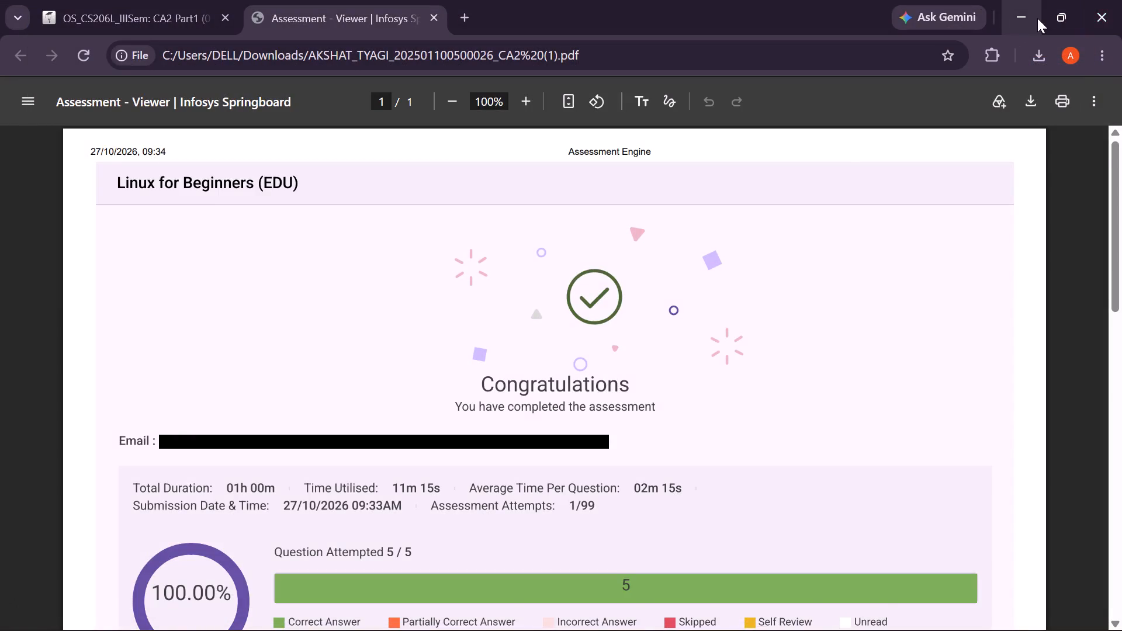
Review the downloaded Linux for Beginners (EDU) assessment PDF in Chrome, from its date line to the footer.
scroll(792, 221, "down", 1)
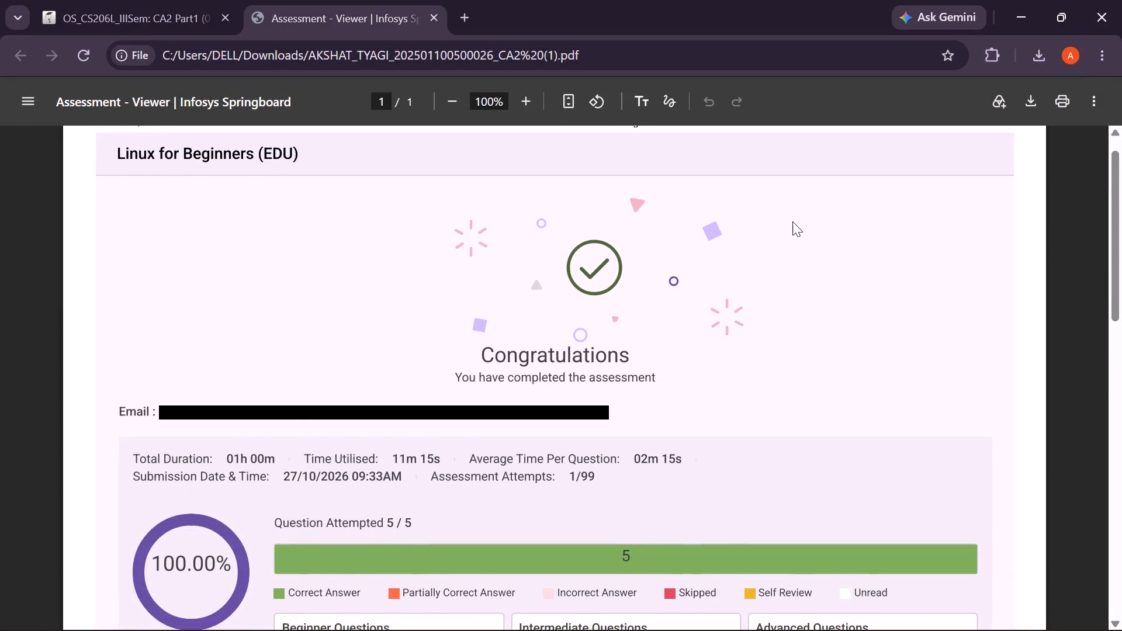
scroll(792, 221, "down", 3)
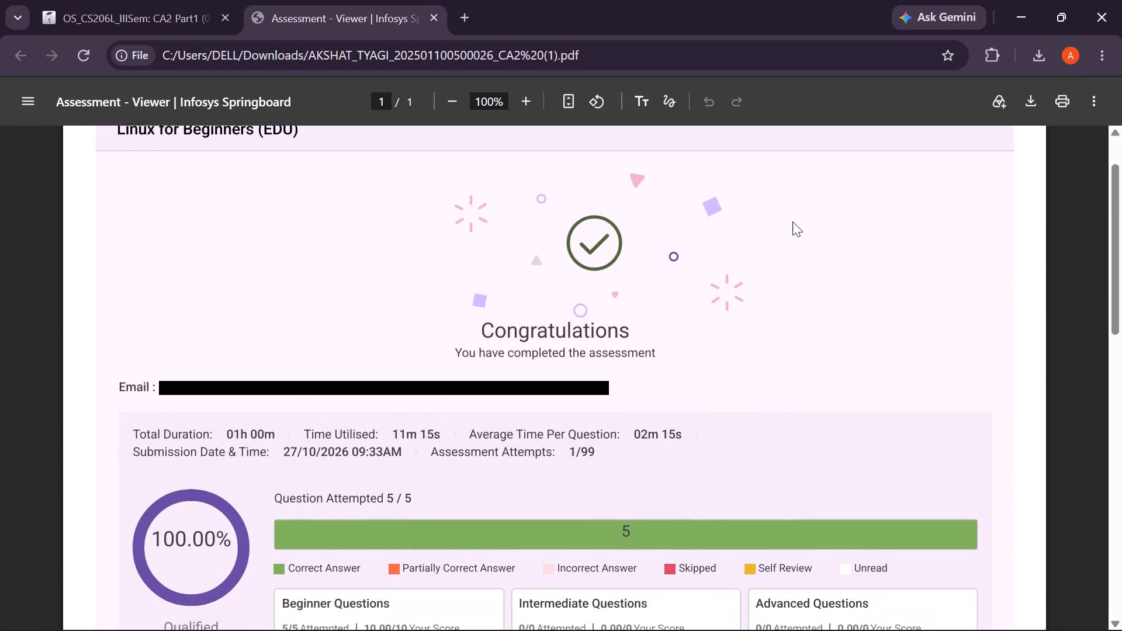
scroll(792, 221, "down", 2)
scroll(792, 221, "up", 2)
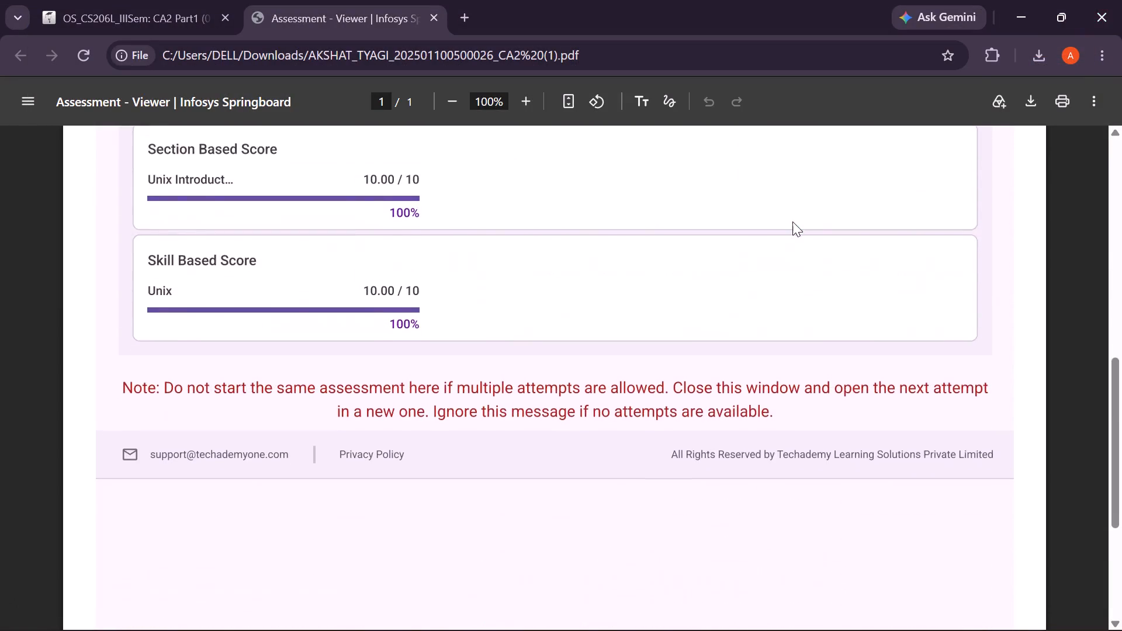
scroll(792, 221, "up", 5)
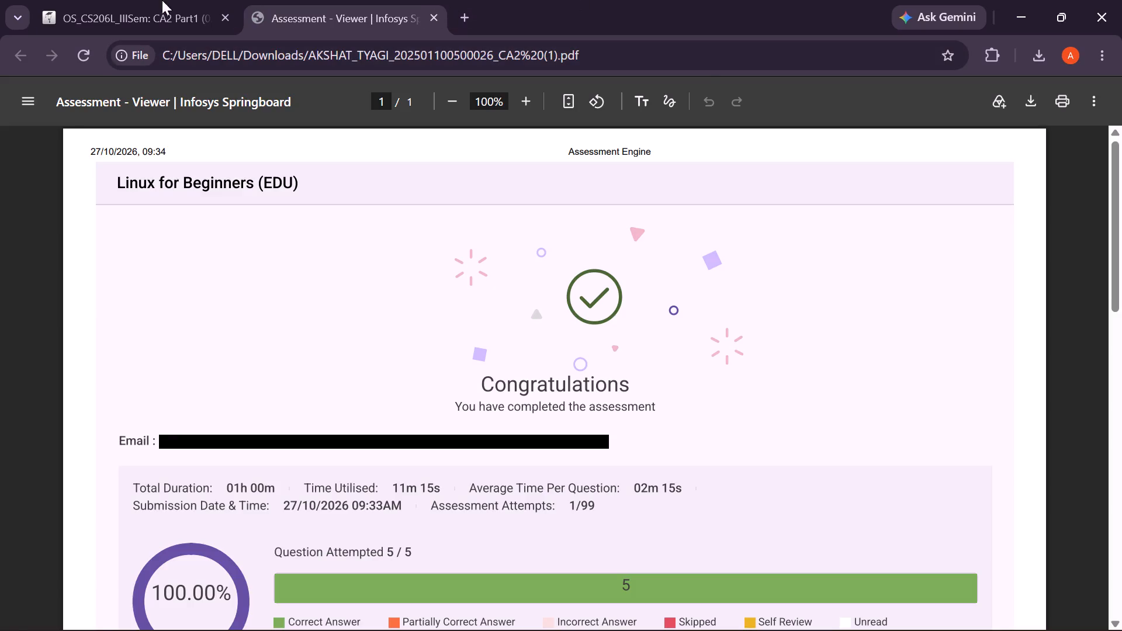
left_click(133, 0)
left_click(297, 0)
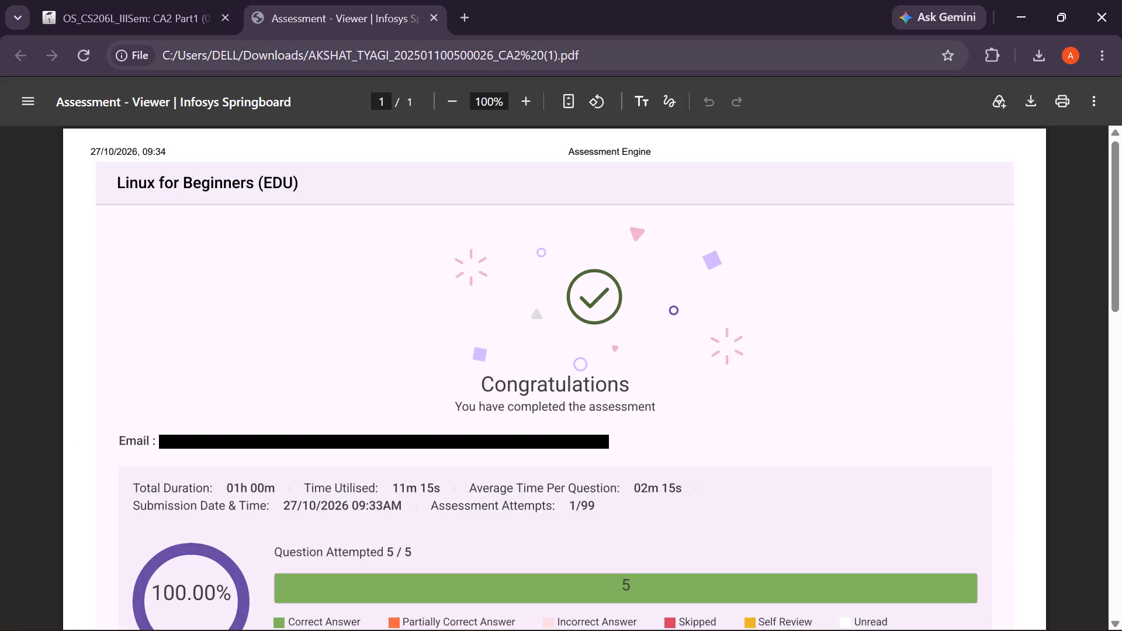
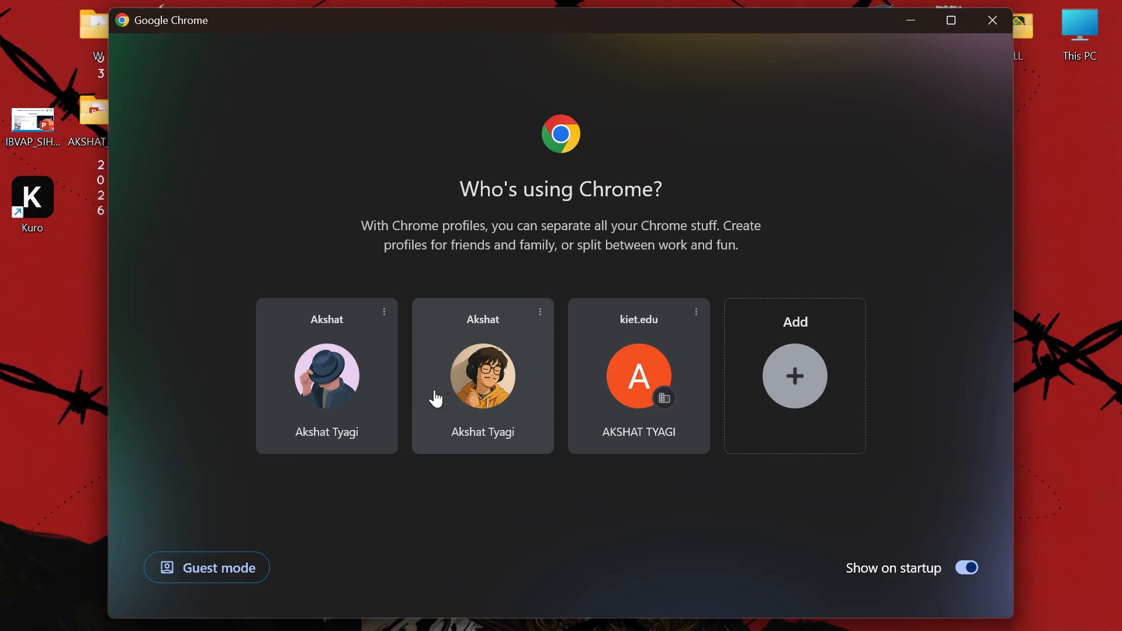
Open a new Chrome window with the personal profile whose avatar wears glasses and a yellow jacket.
left_click(434, 390)
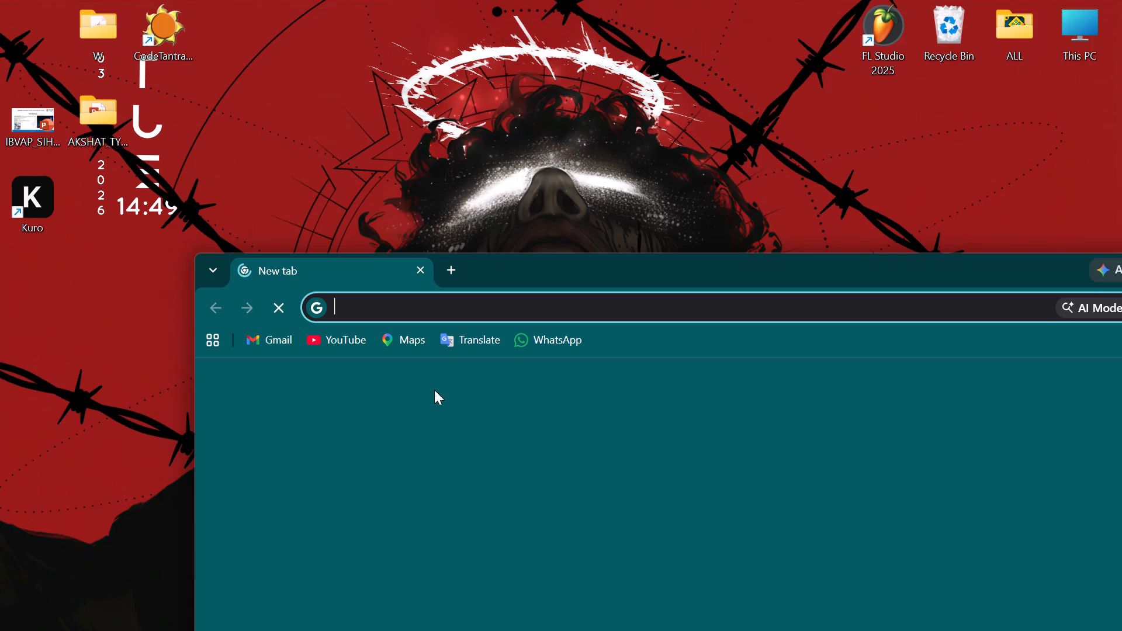
Maximize the new browser window, search for "word to pdf" and open the iLovePDF converter.
left_click_drag(594, 268, 498, 4)
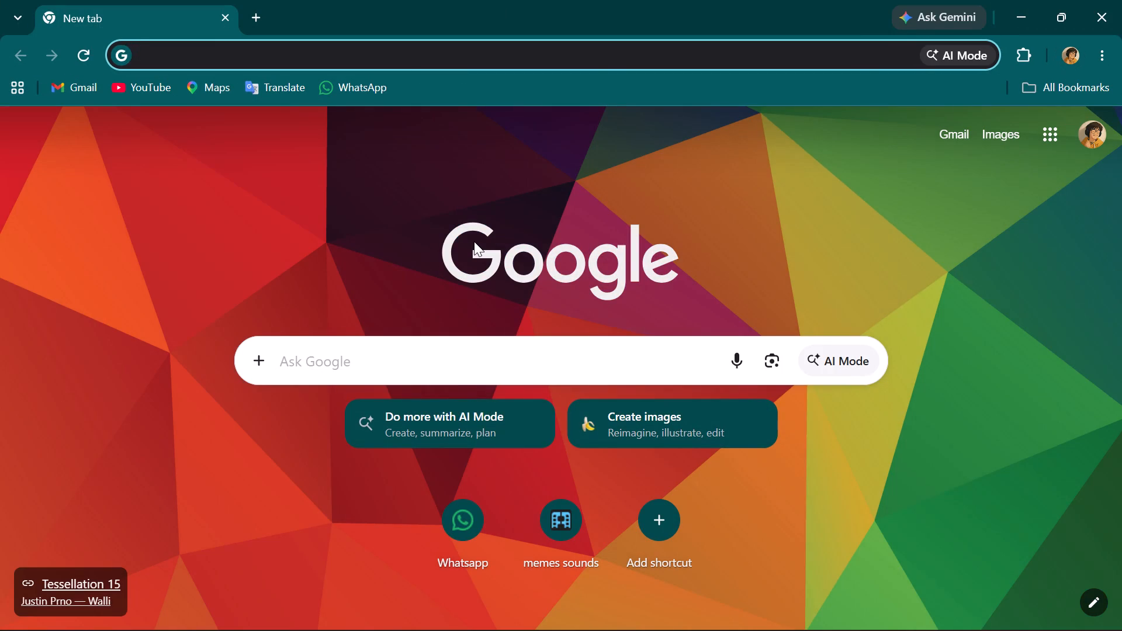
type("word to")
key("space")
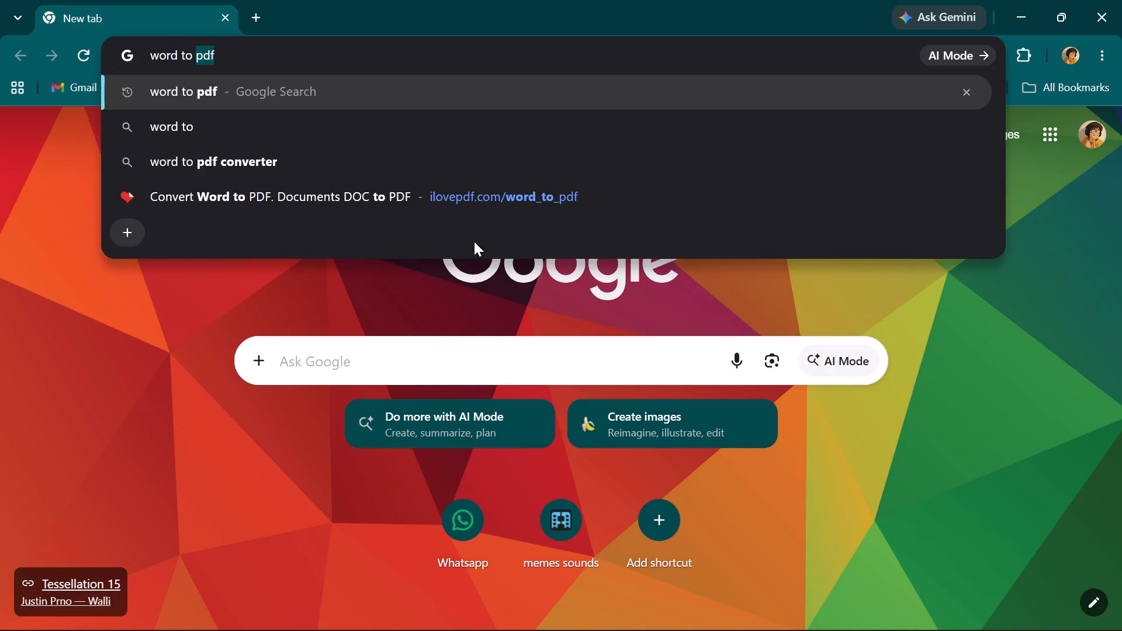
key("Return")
left_click(310, 299)
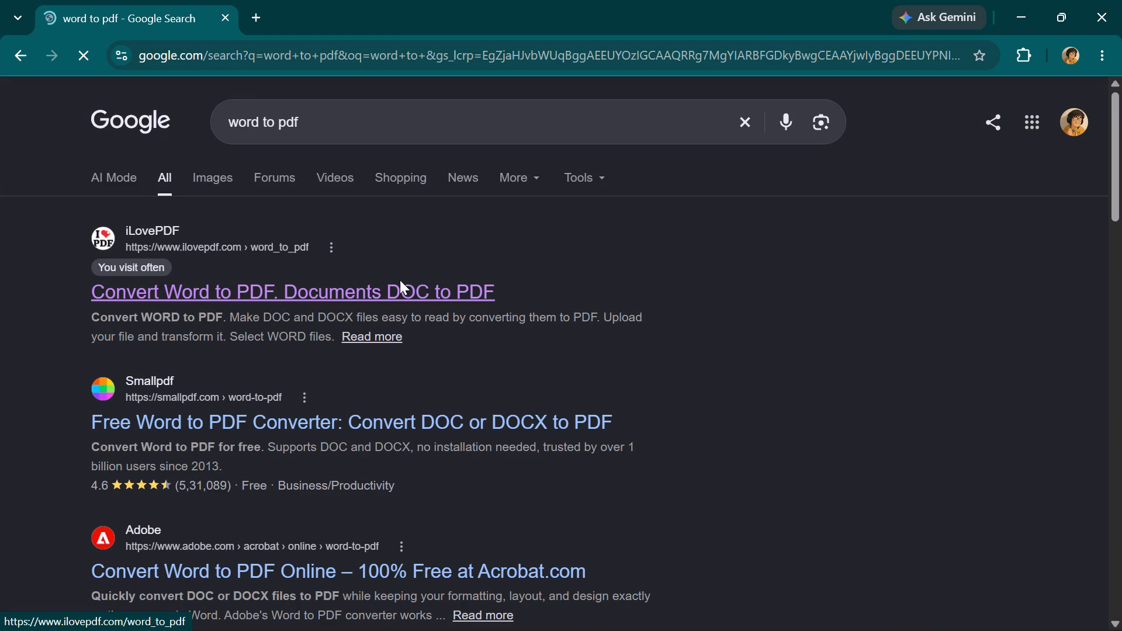
Convert the CA2 Word document from the Desktop to PDF and download the converted file.
left_click(498, 305)
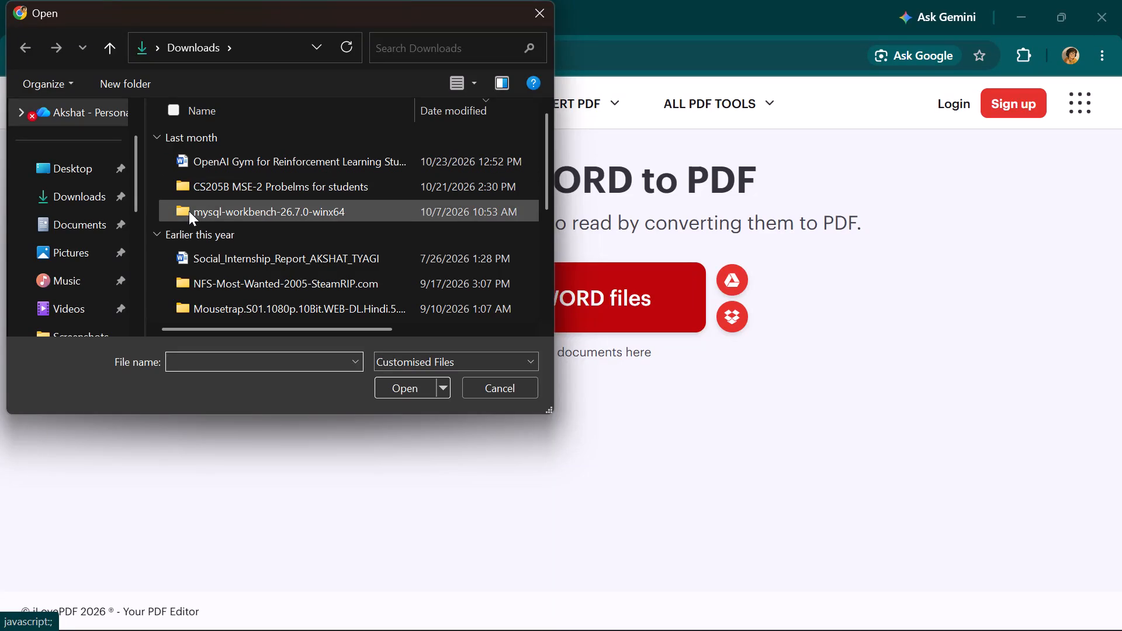
left_click(102, 172)
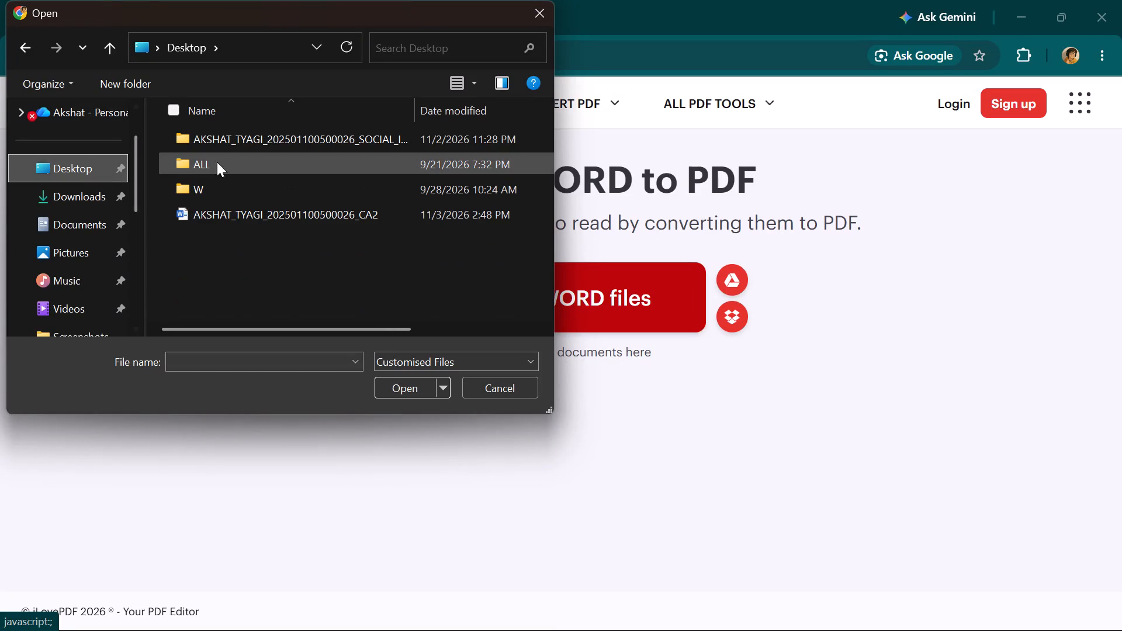
left_click(242, 221)
left_click(414, 398)
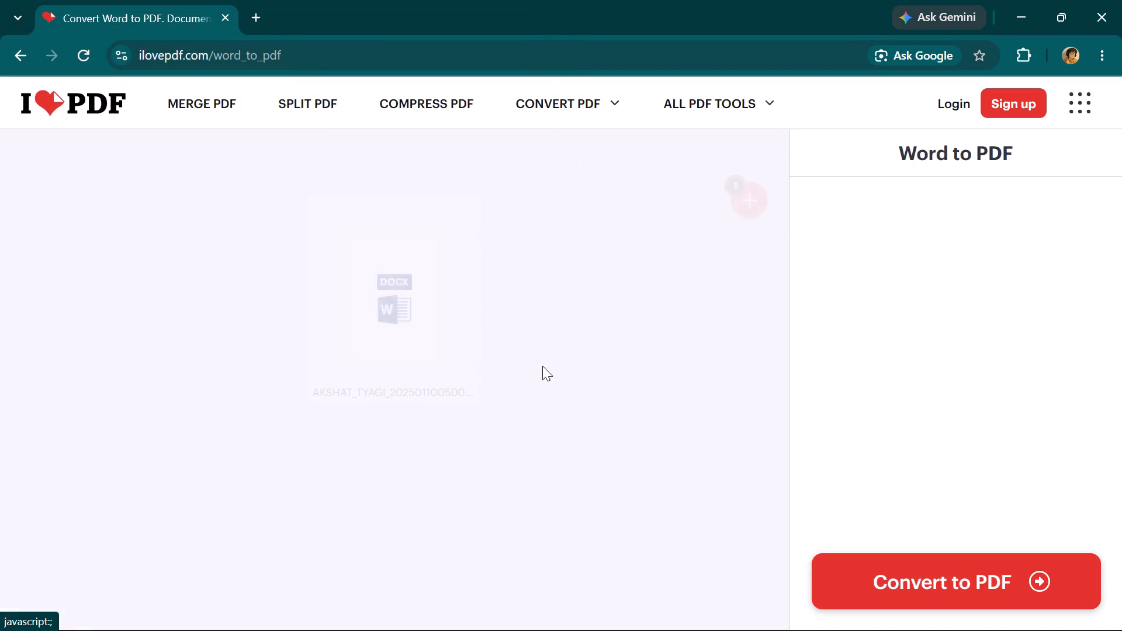
left_click(876, 576)
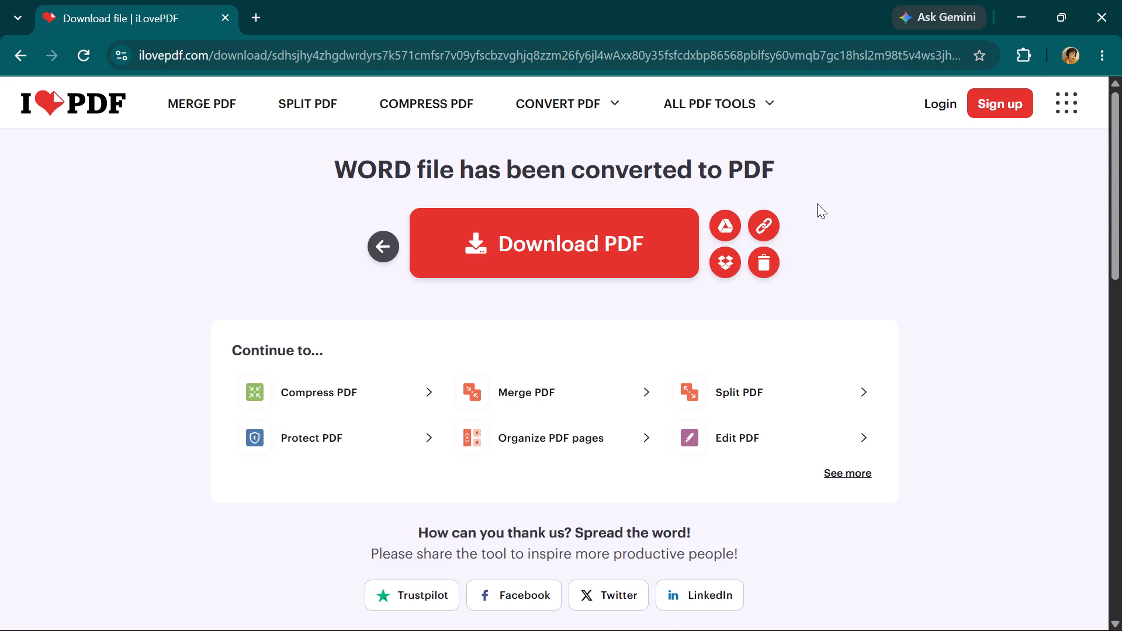
left_click(626, 257)
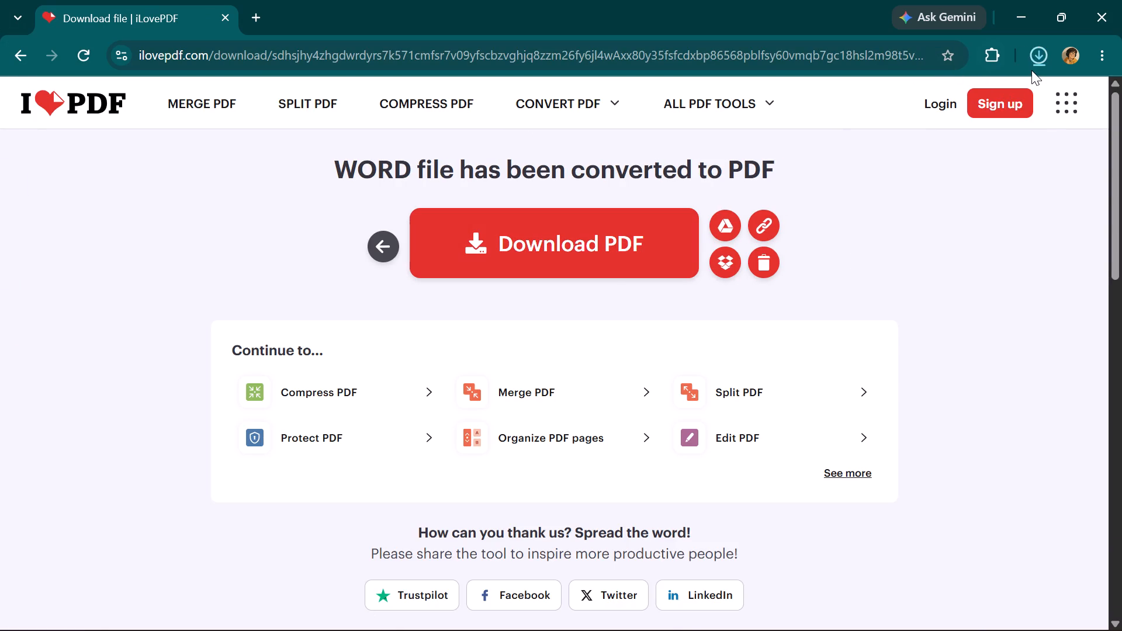
Show the new download in the Downloads folder and copy the CA2 (2) PDF.
left_click(994, 103)
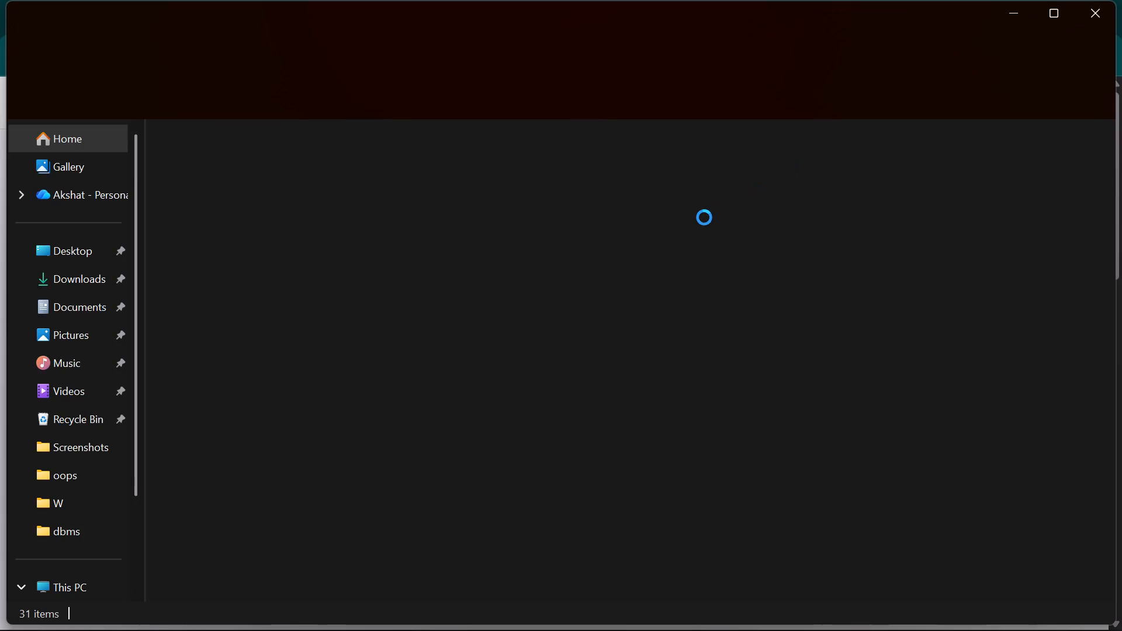
left_click(806, 207)
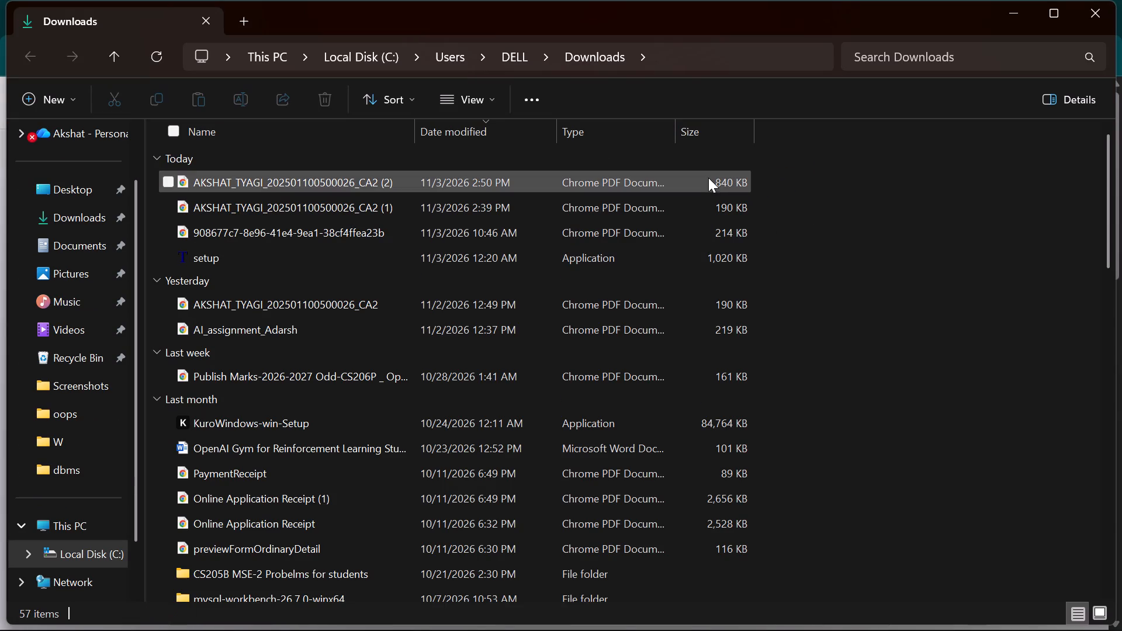
left_click(707, 177)
key("ctrl+c")
key("ctrl+c")
key("ctrl+c")
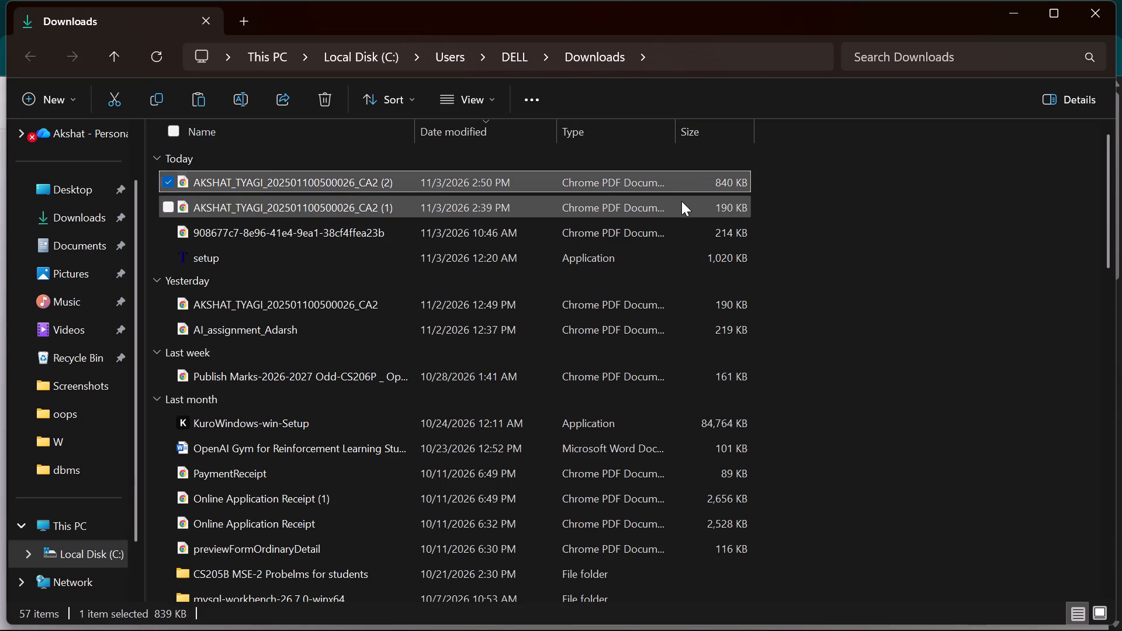
Delete the older CA2 (1) PDF from the Downloads folder.
left_click(681, 201)
key("Delete")
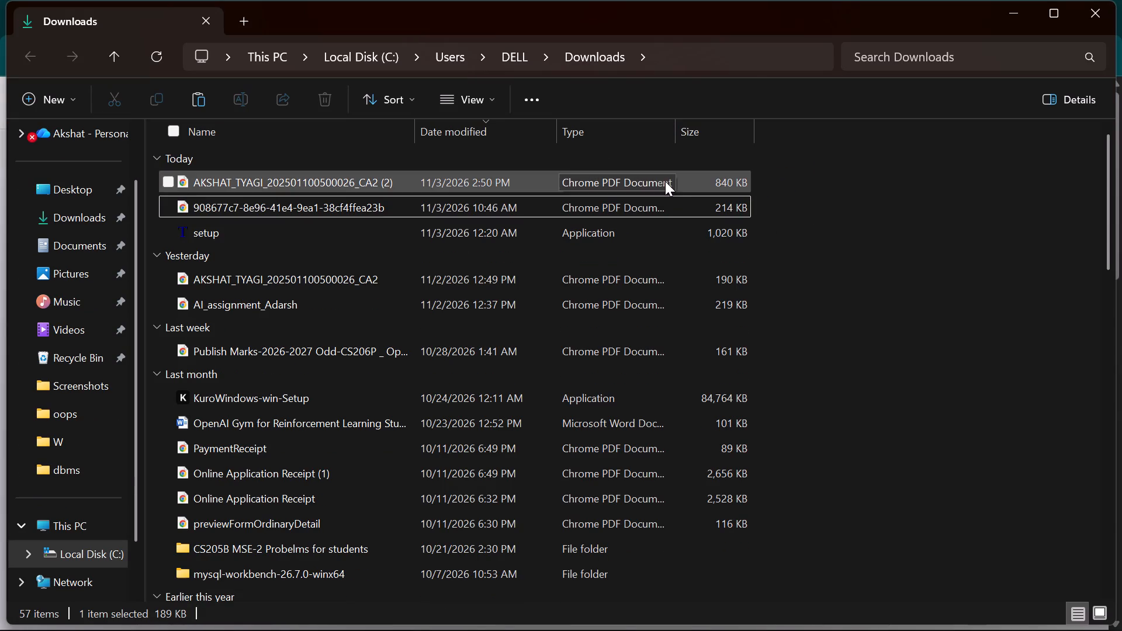
Copy the CA2 (2) PDF from the Downloads folder to the Desktop and move its icon away from the folder icons.
left_click(665, 181)
key("ctrl+c")
key("ctrl+c")
left_click(578, 182)
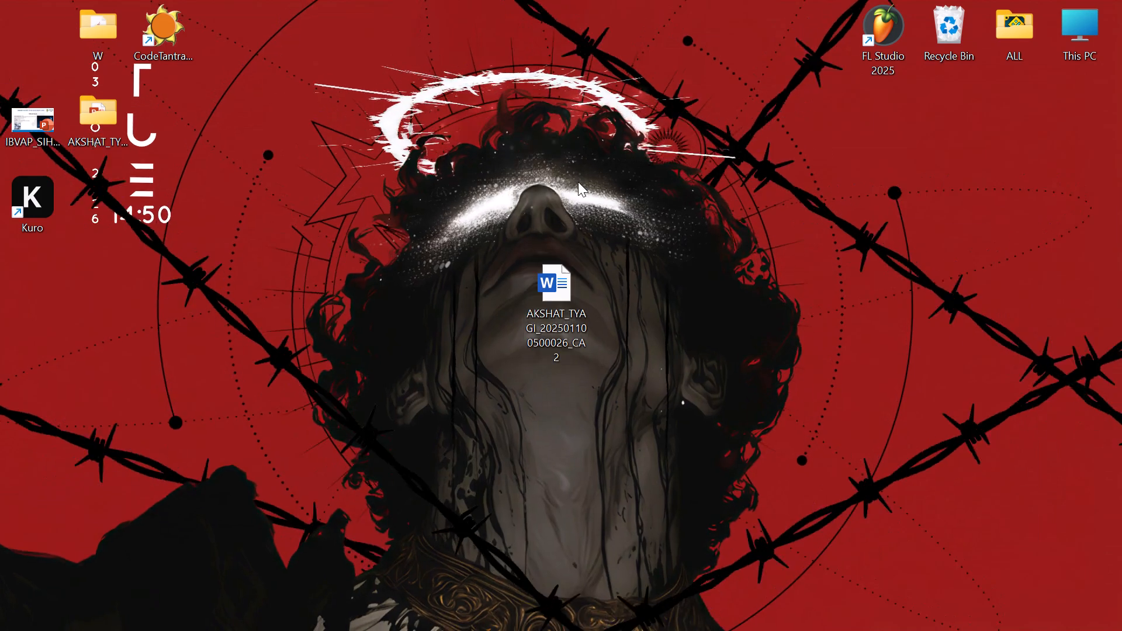
key("ctrl+v")
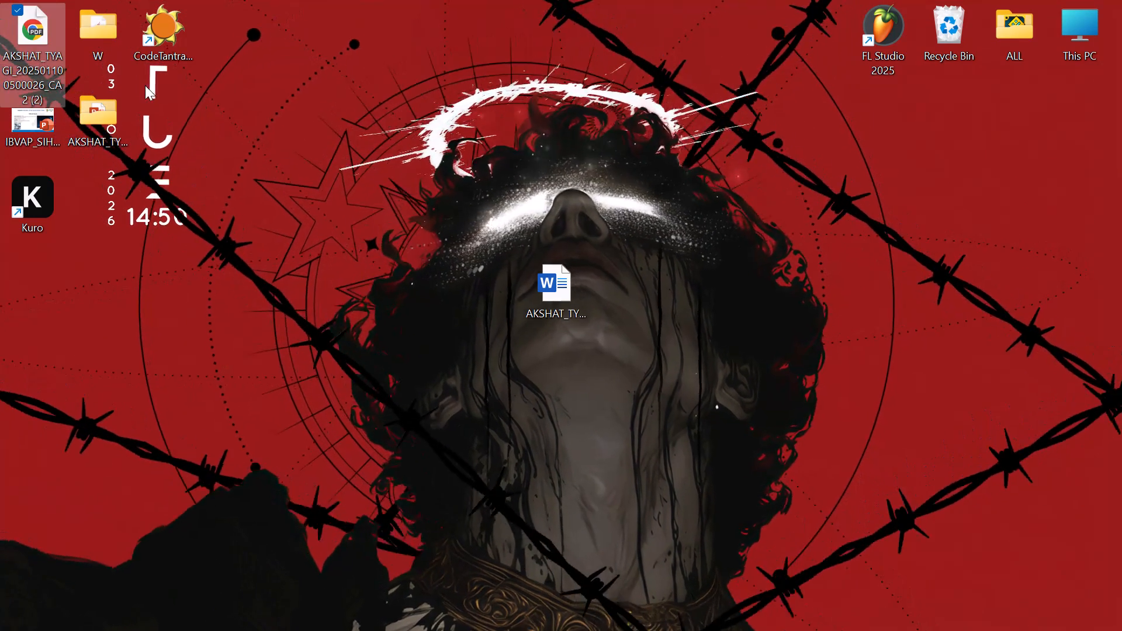
left_click_drag(45, 46, 248, 139)
Move the CA2 Word document from the Desktop into the Recycle Bin.
left_click_drag(569, 299, 706, 213)
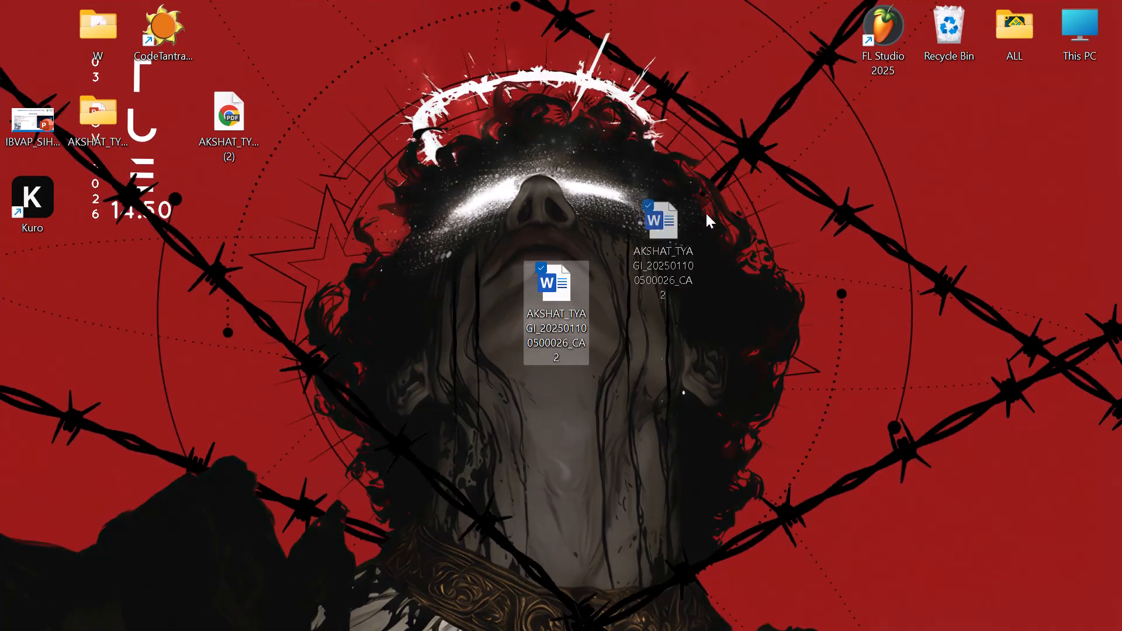
left_click_drag(706, 213, 946, 45)
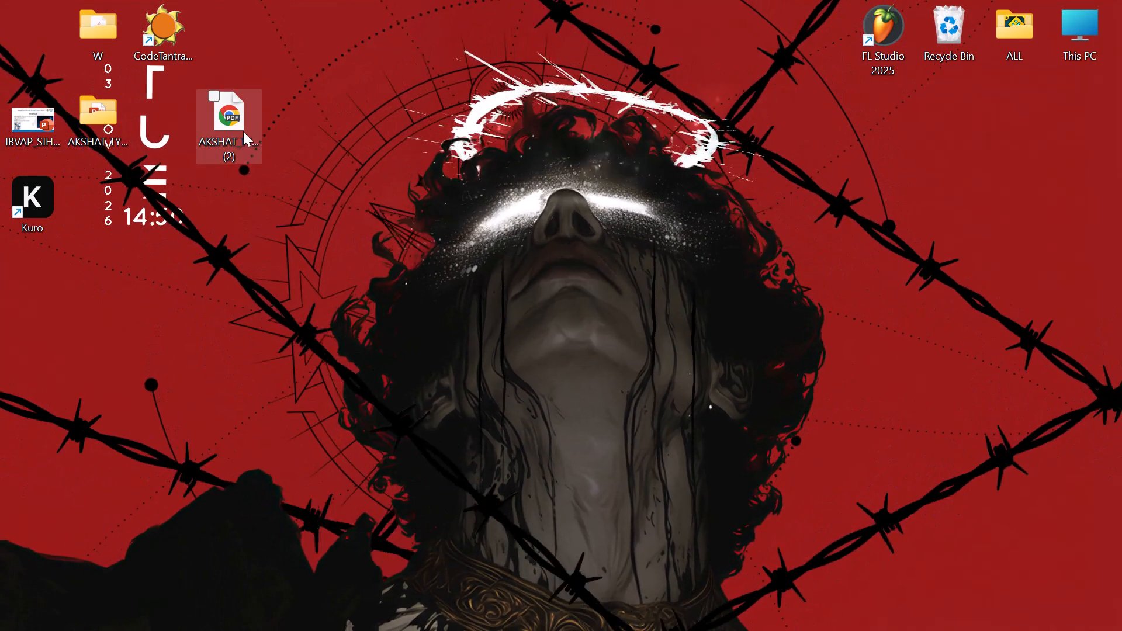
Open the CA2 (2) PDF from the Desktop and examine its certificate email page and assessment result page.
double_click(243, 131)
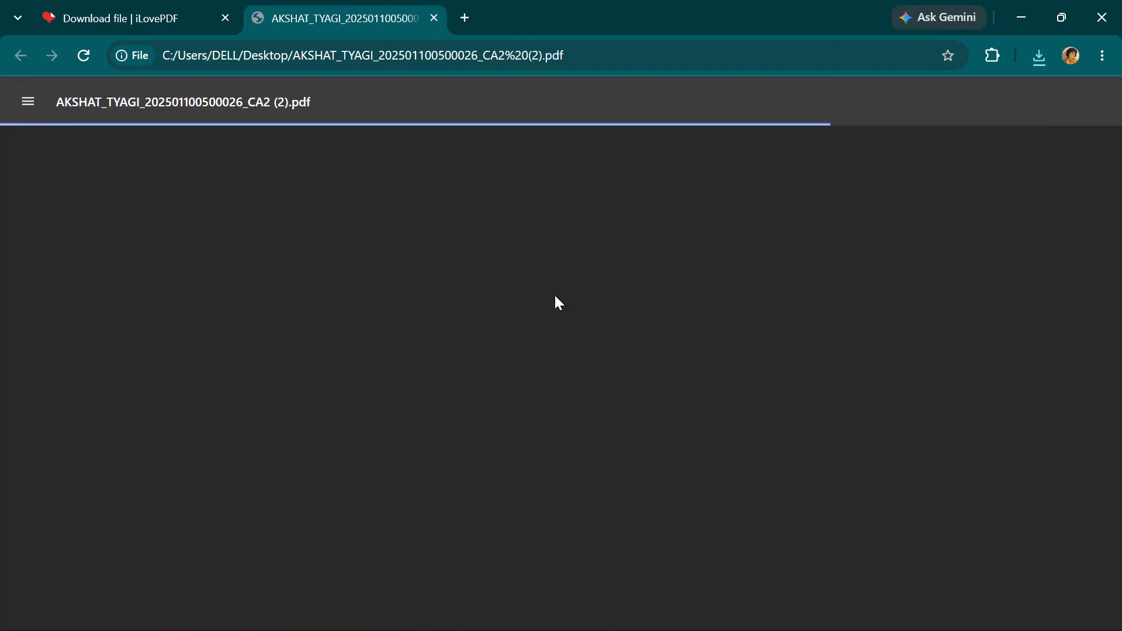
scroll(617, 349, "down", 5)
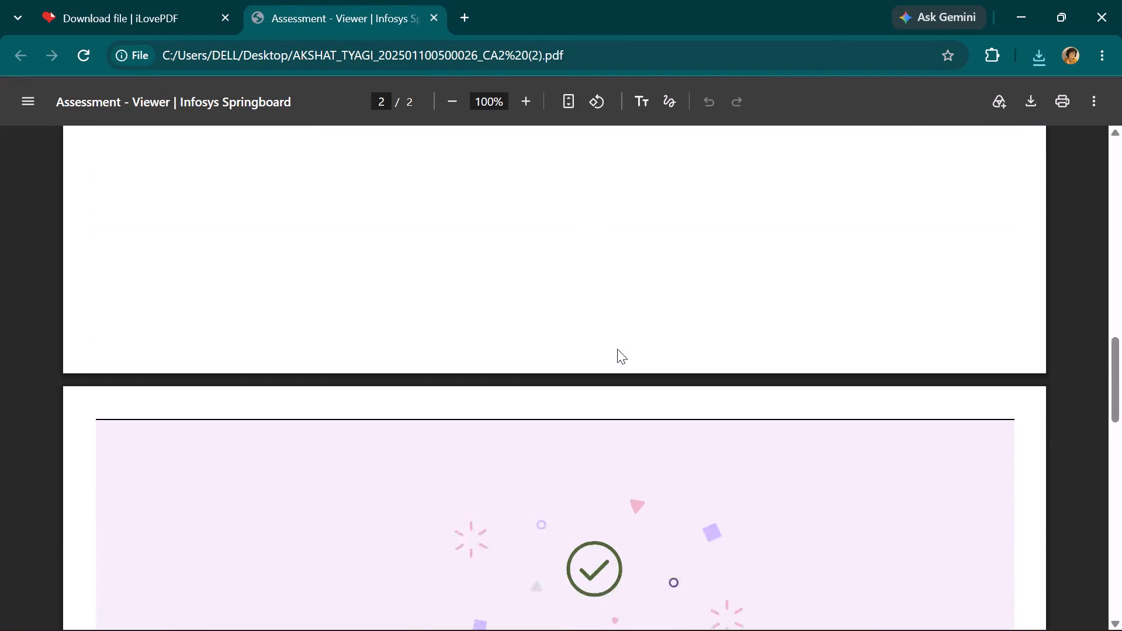
scroll(617, 349, "down", 3)
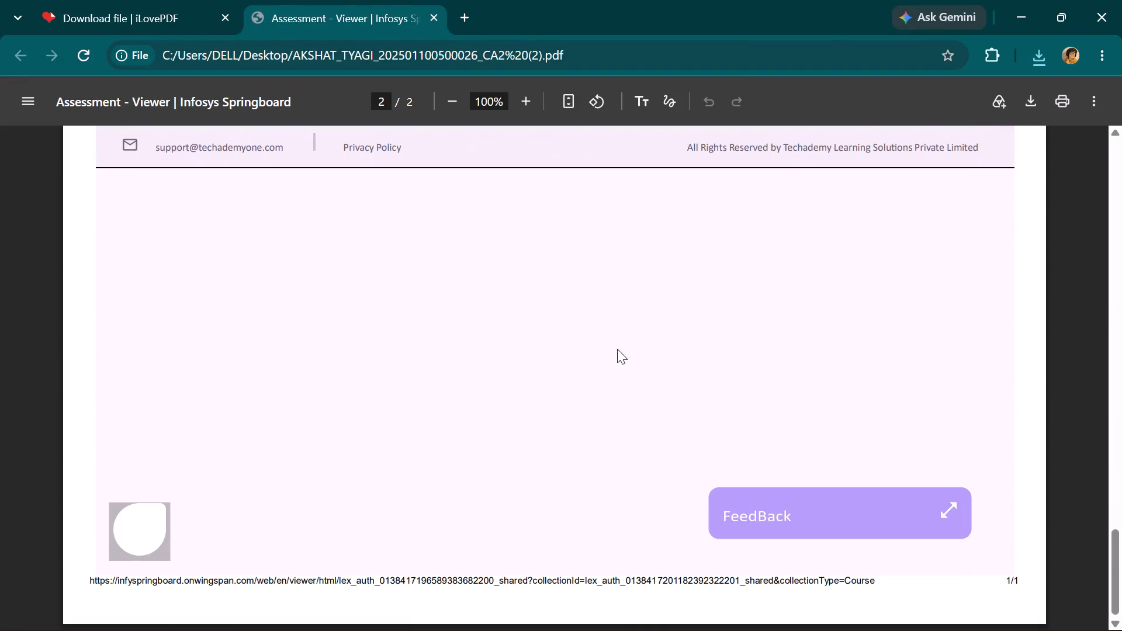
scroll(617, 349, "up", 4)
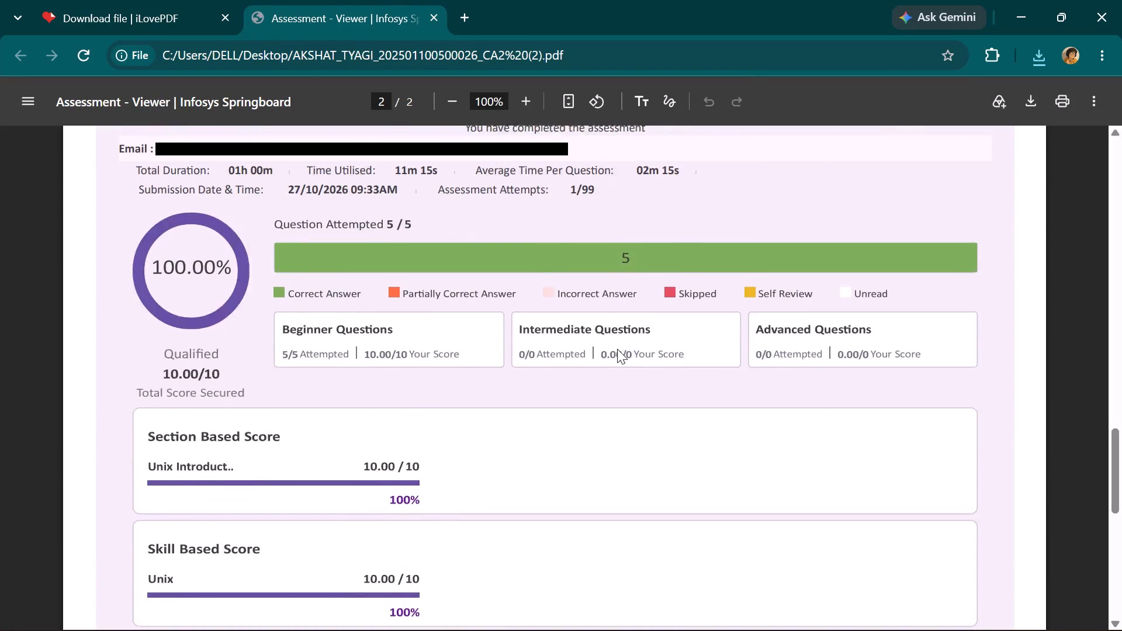
scroll(577, 356, "up", 2)
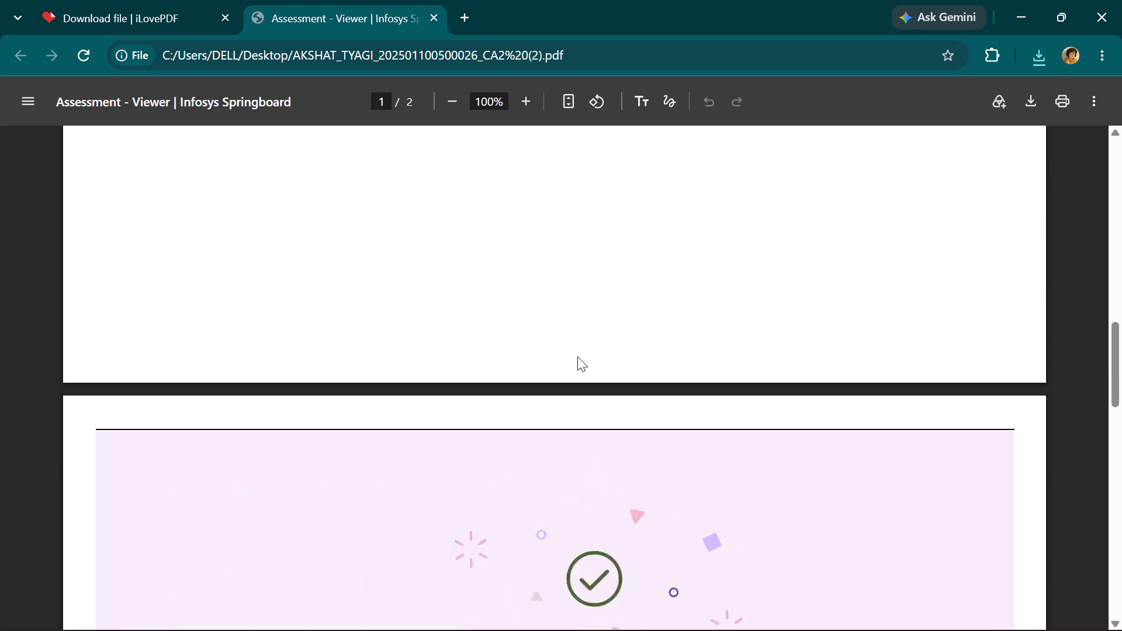
scroll(577, 356, "up", 1)
scroll(577, 356, "down", 1)
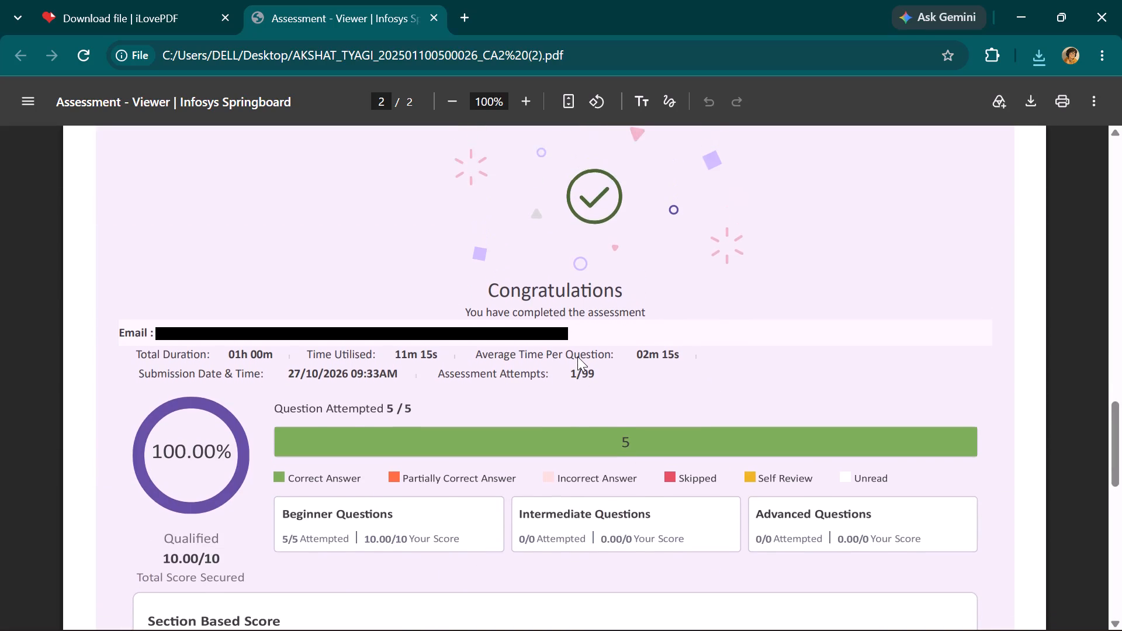
scroll(577, 356, "down", 1)
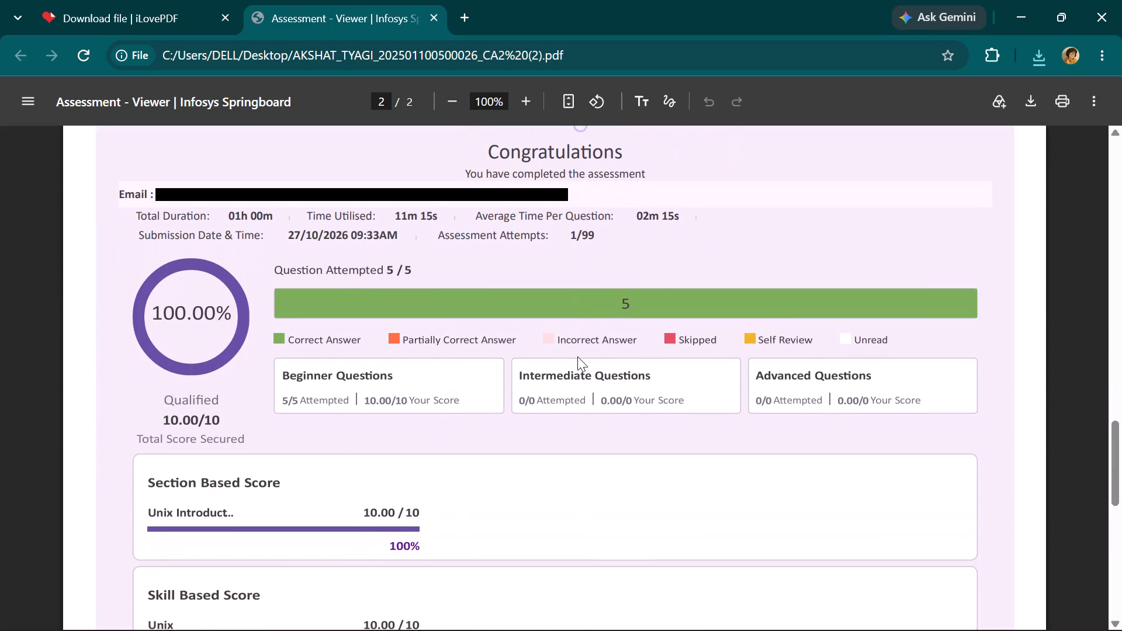
scroll(577, 356, "up", 7)
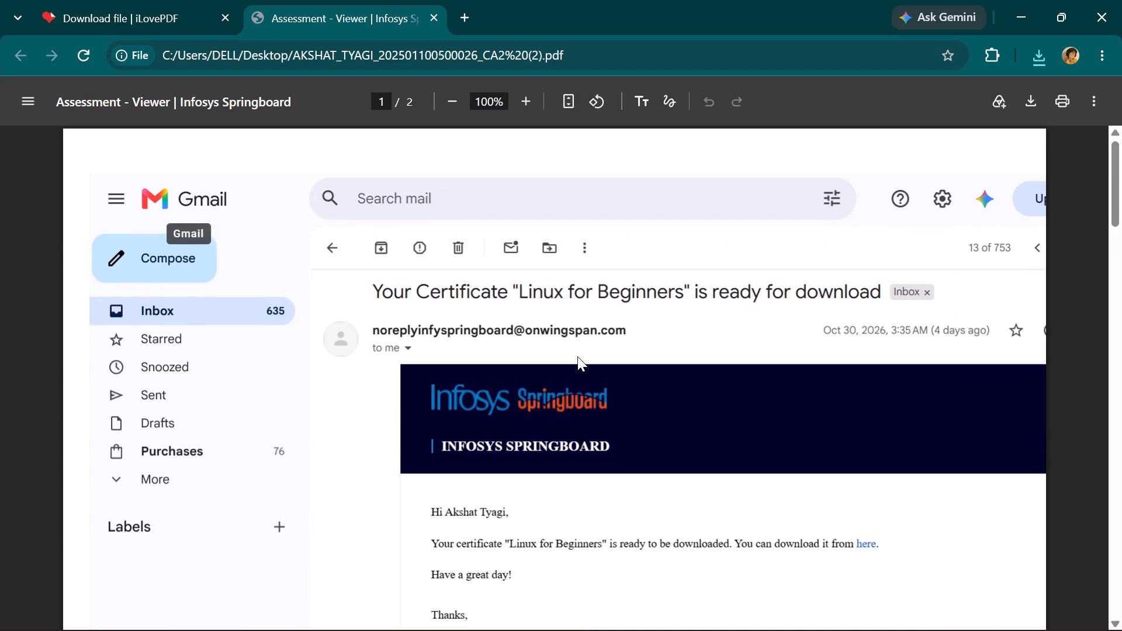
scroll(577, 356, "down", 1)
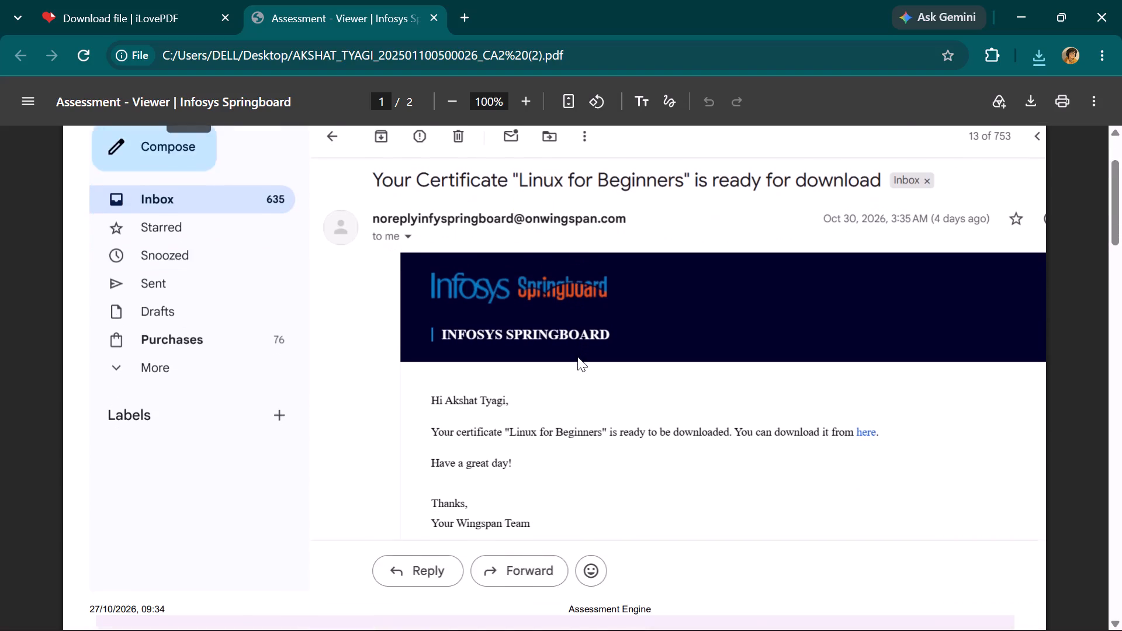
scroll(577, 356, "down", 5)
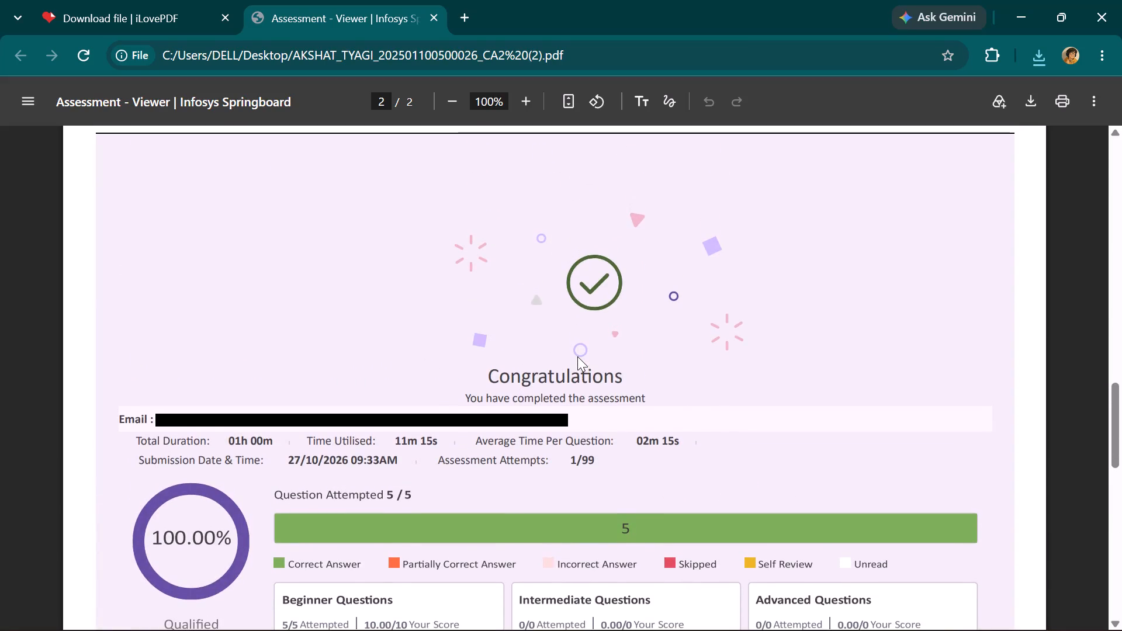
scroll(577, 356, "up", 5)
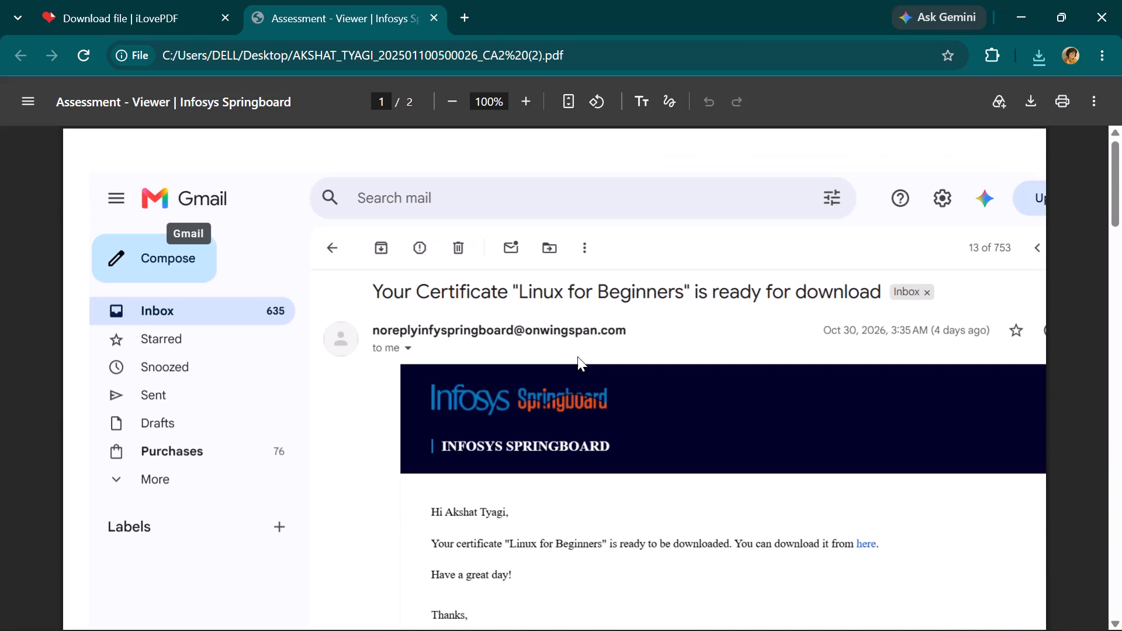
scroll(247, 319, "down", 1)
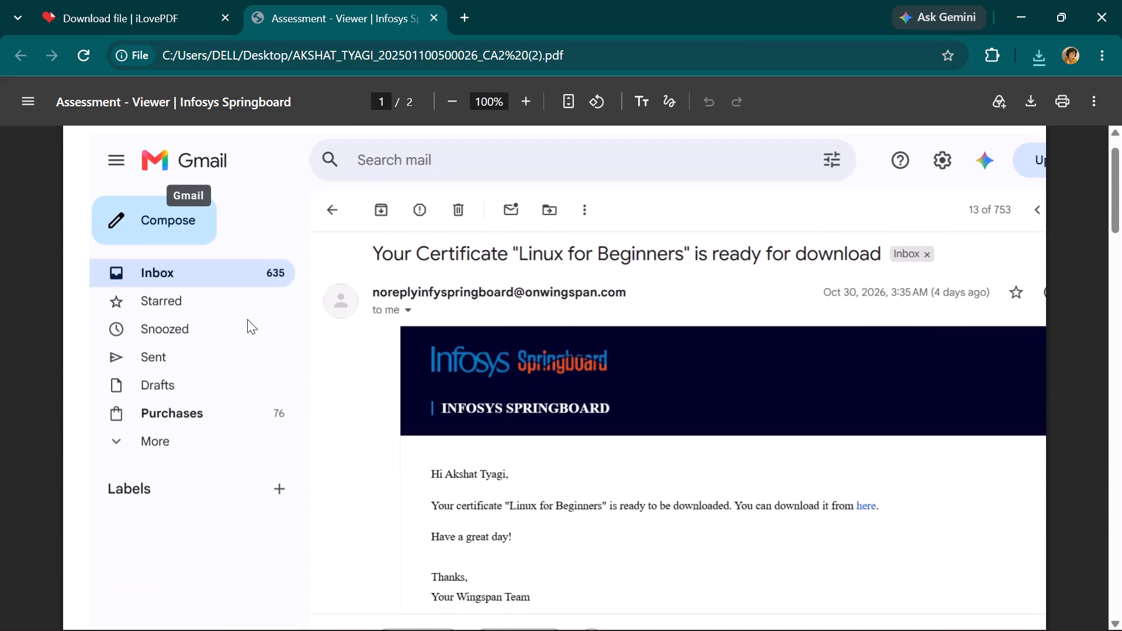
scroll(247, 319, "down", 1)
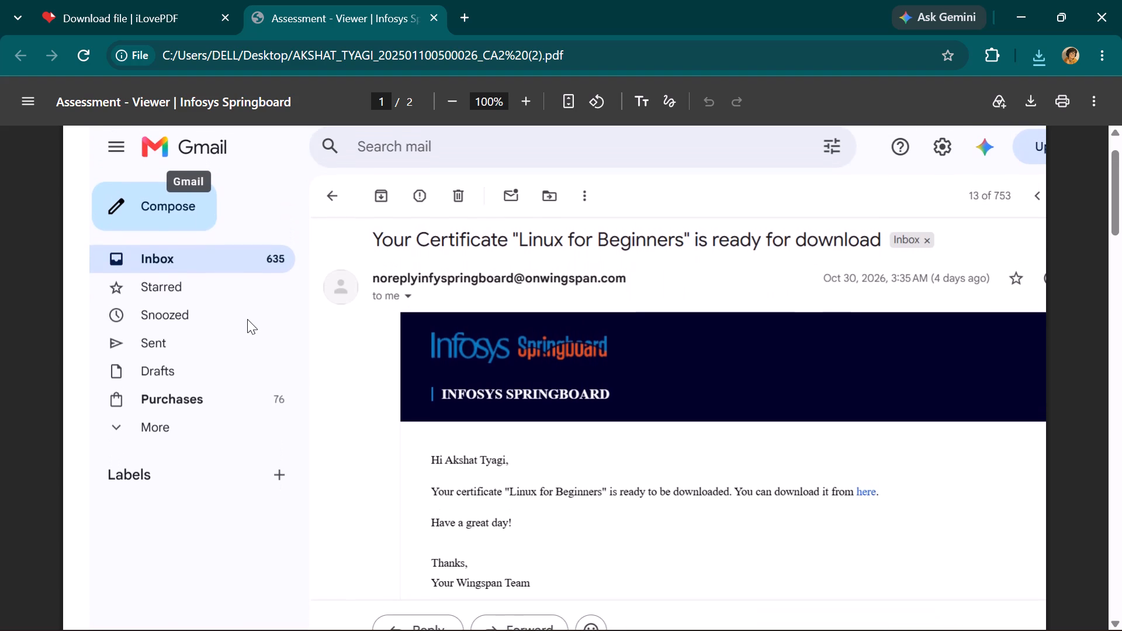
Switch to the browser window with the CA2 Part1 assignment and close its Assessment - Viewer PDF tab.
key("alt+Tab")
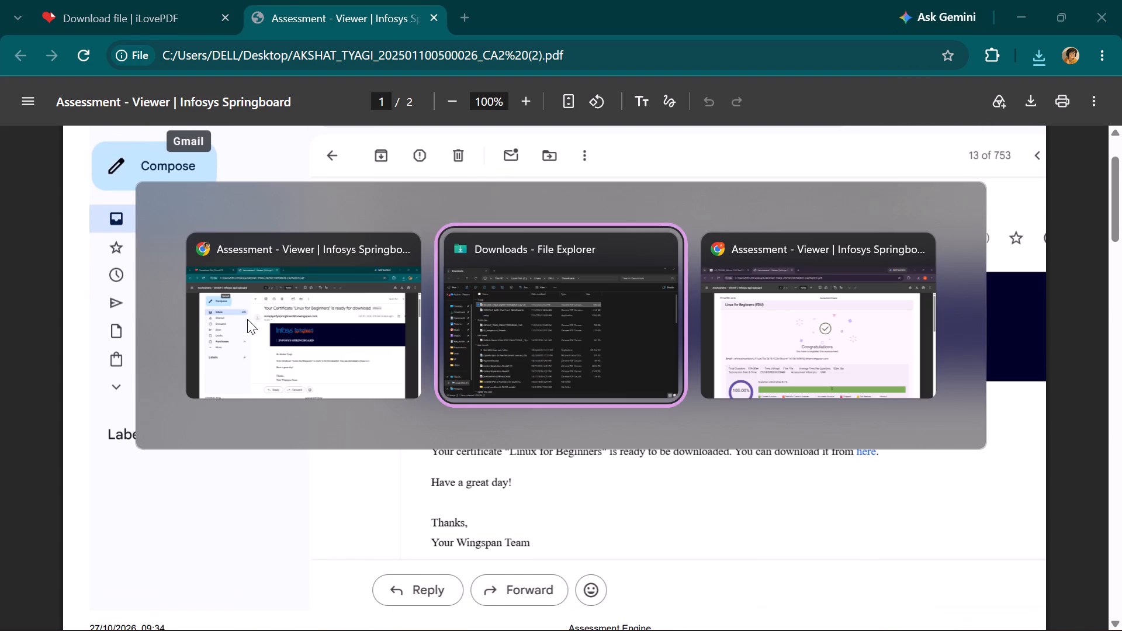
key("alt+Tab")
left_click(100, 1)
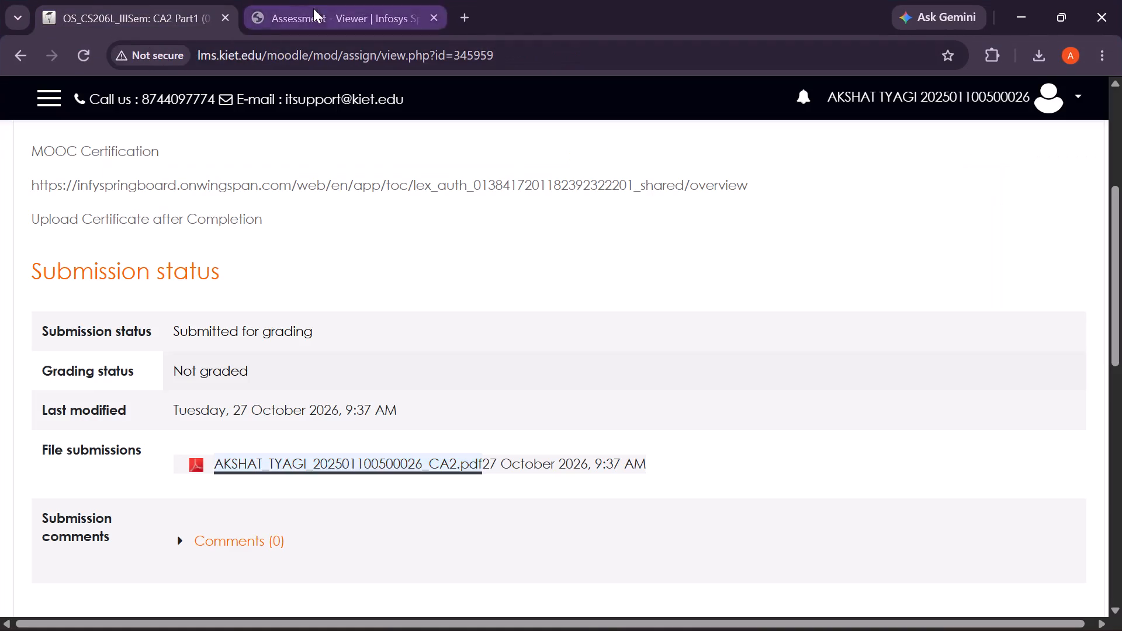
left_click(313, 8)
left_click(431, 18)
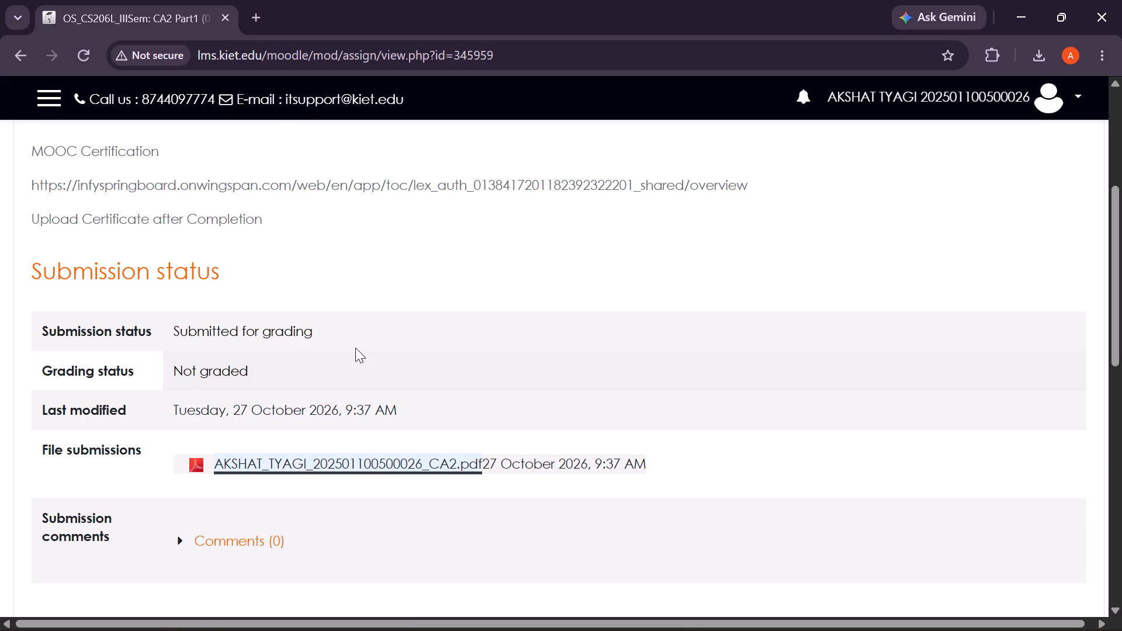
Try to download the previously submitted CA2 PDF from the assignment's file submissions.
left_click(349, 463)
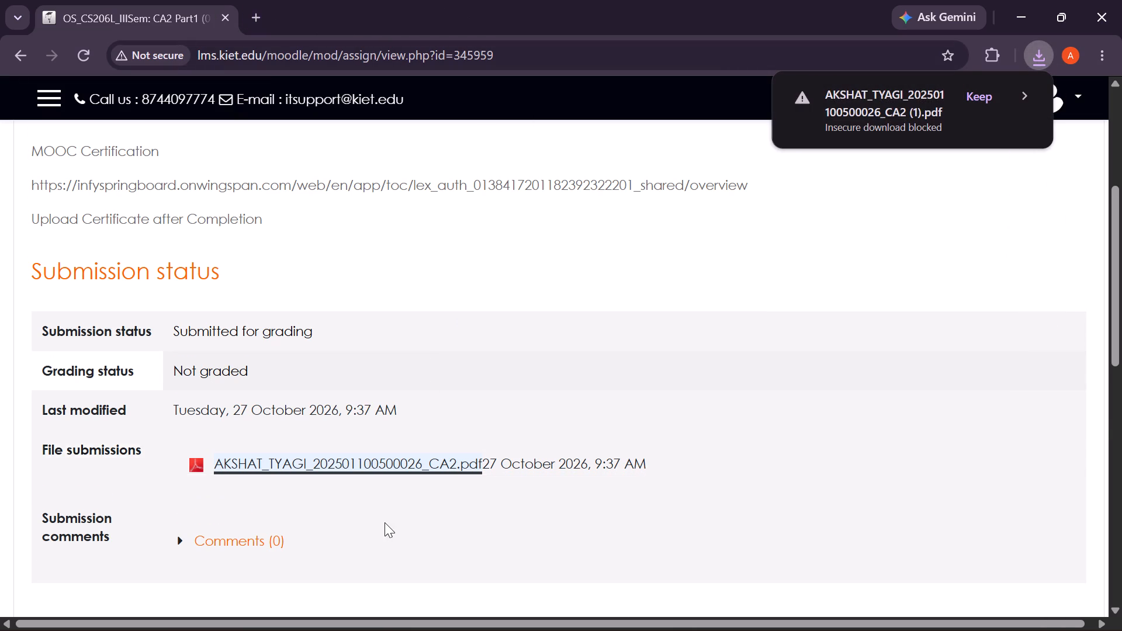
Request removal of the existing CA2 Part1 submission.
scroll(385, 522, "down", 2)
left_click(577, 434)
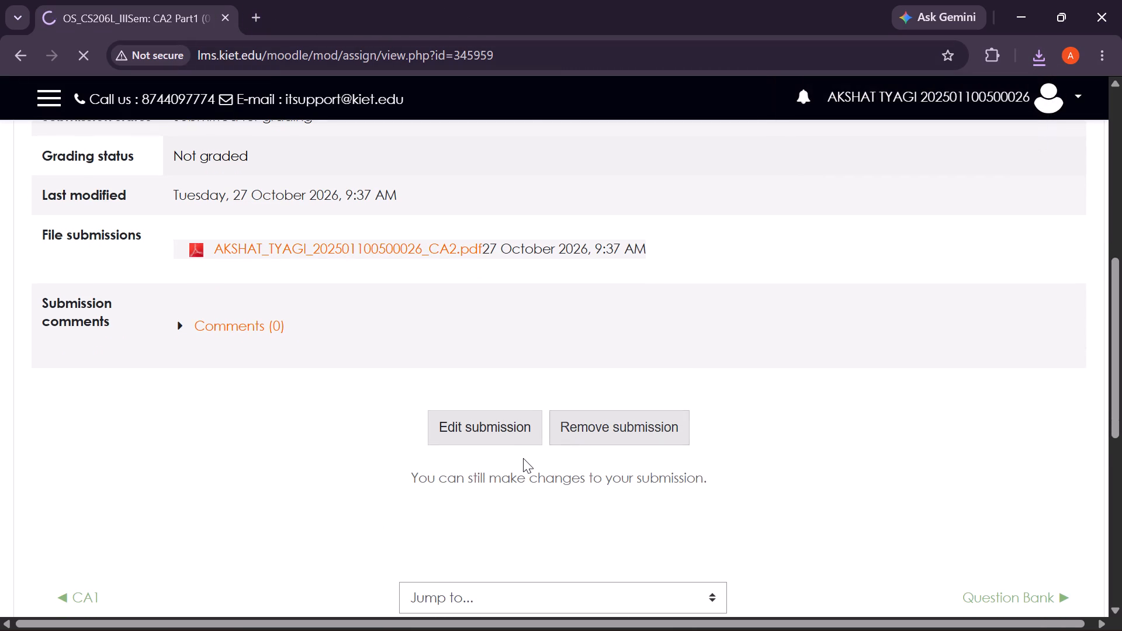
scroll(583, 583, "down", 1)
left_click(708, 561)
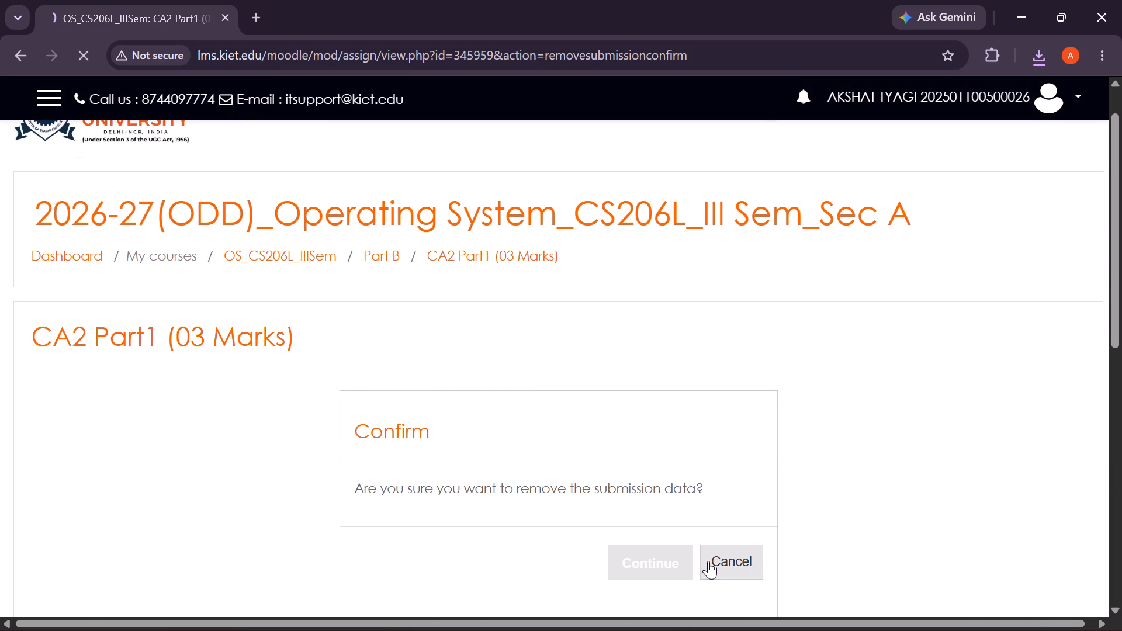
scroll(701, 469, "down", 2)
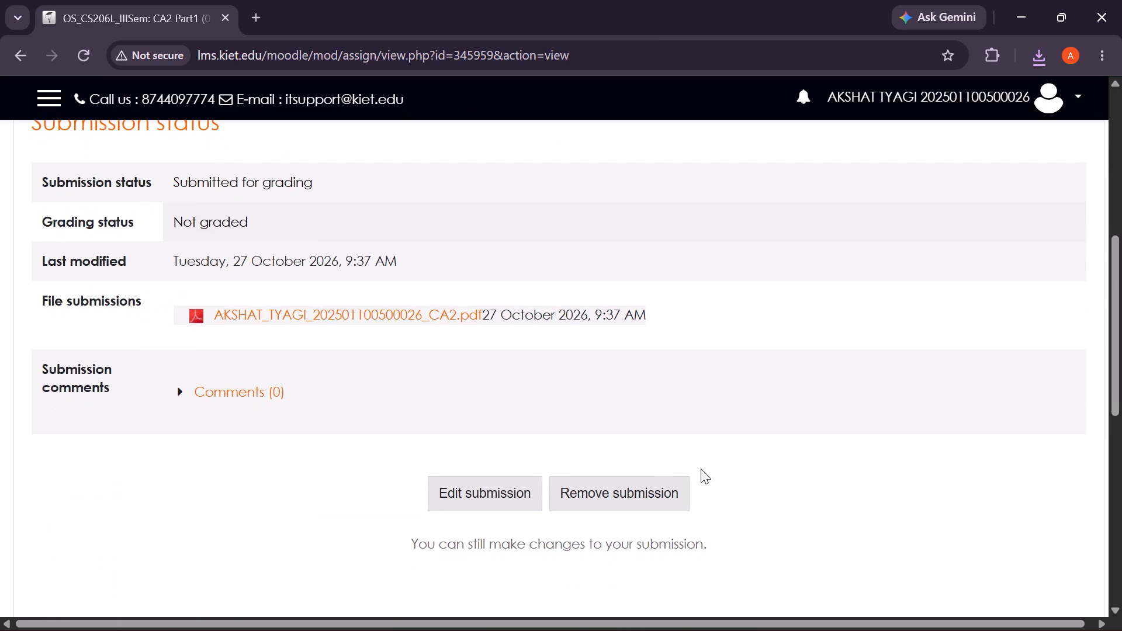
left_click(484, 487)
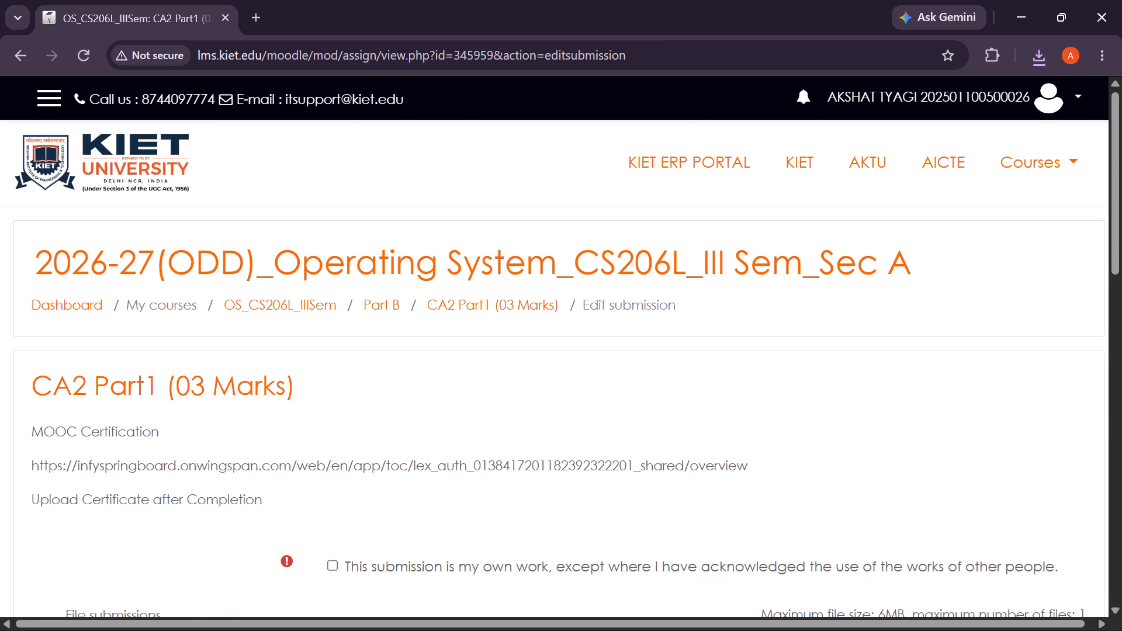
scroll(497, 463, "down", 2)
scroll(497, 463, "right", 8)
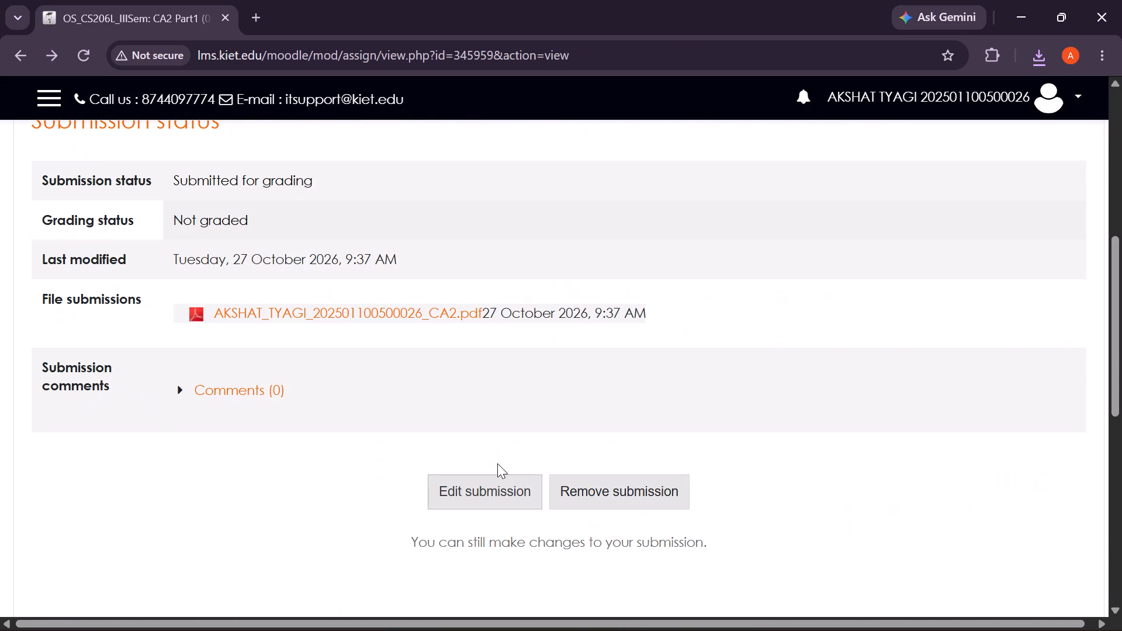
Remove the existing CA2 Part1 submission in Moodle and confirm the removal.
left_click(592, 484)
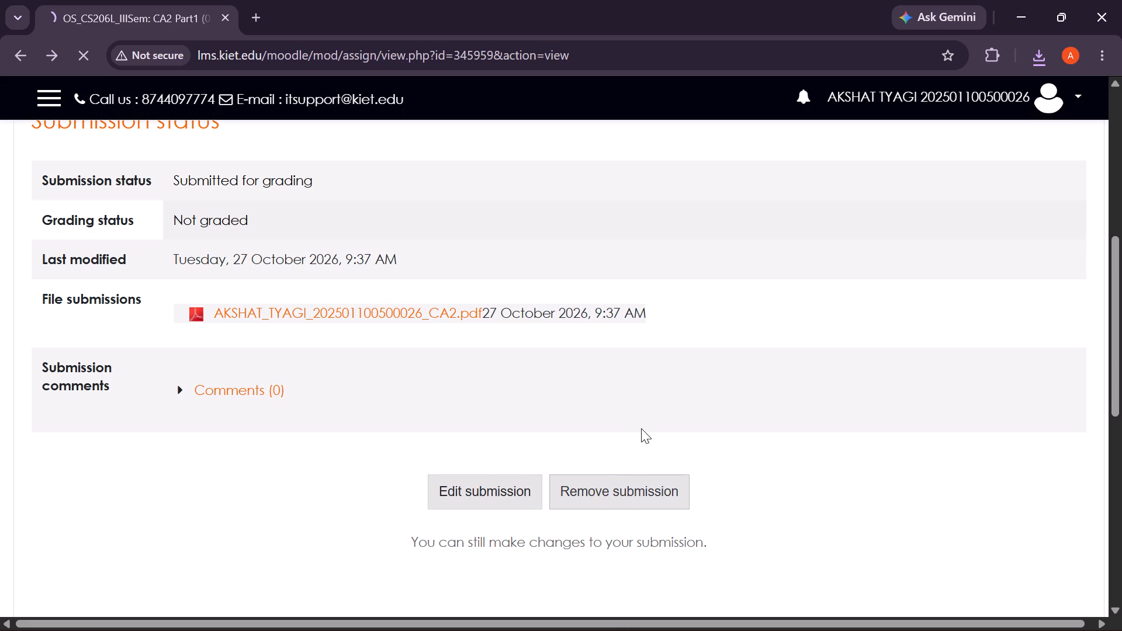
scroll(641, 428, "down", 1)
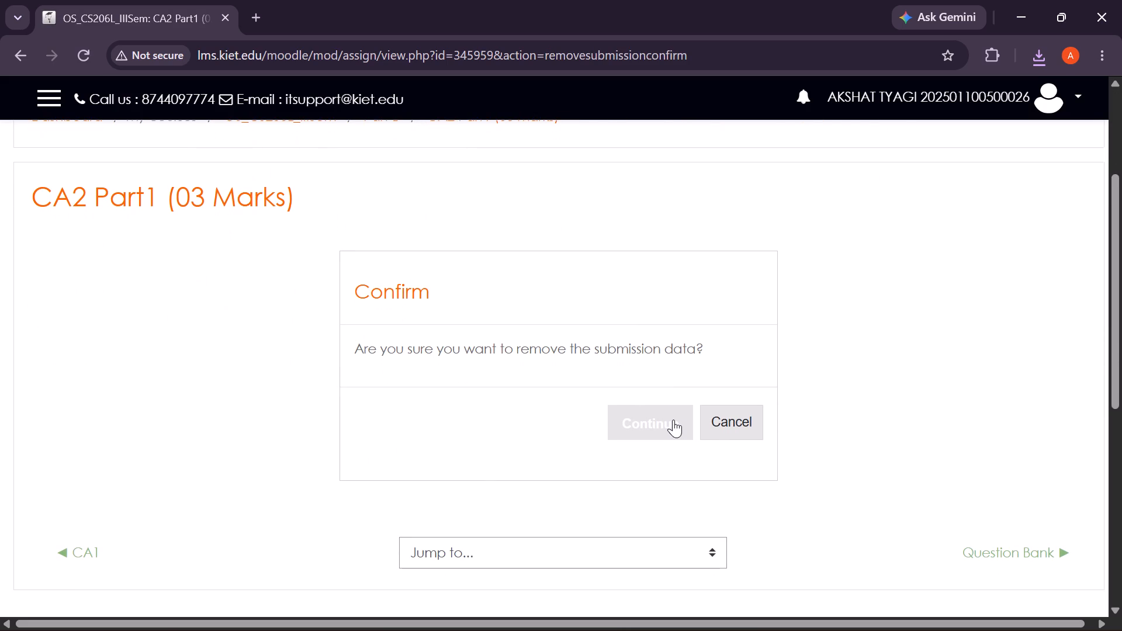
left_click(673, 419)
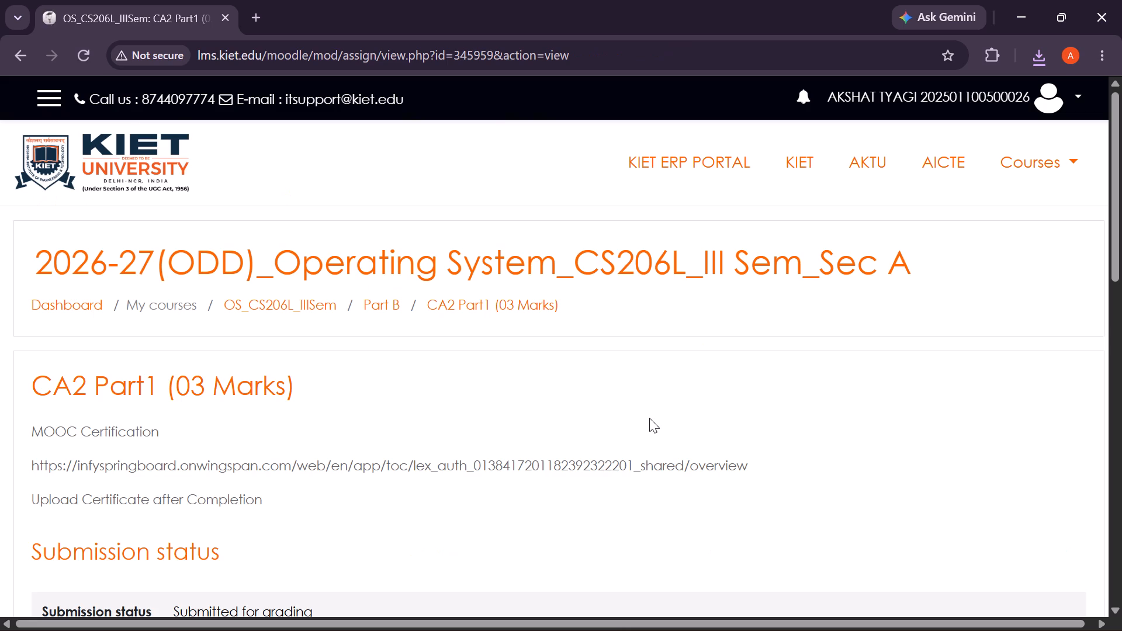
Open the CA2 Part1 submission for editing and accept the statement that it is own work.
scroll(649, 418, "down", 2)
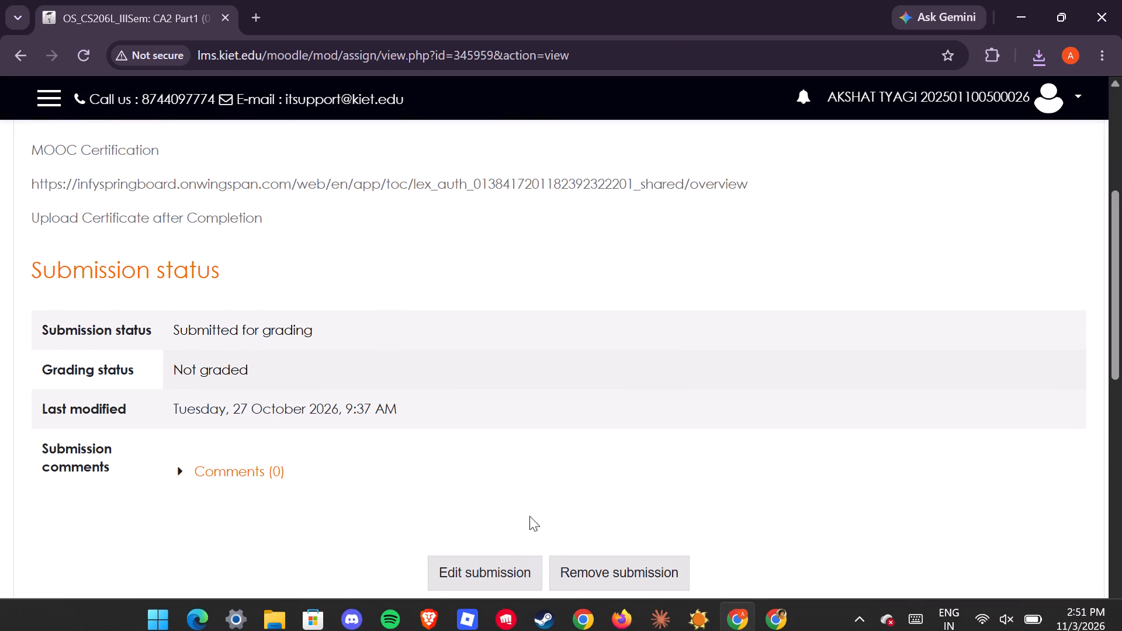
left_click(512, 571)
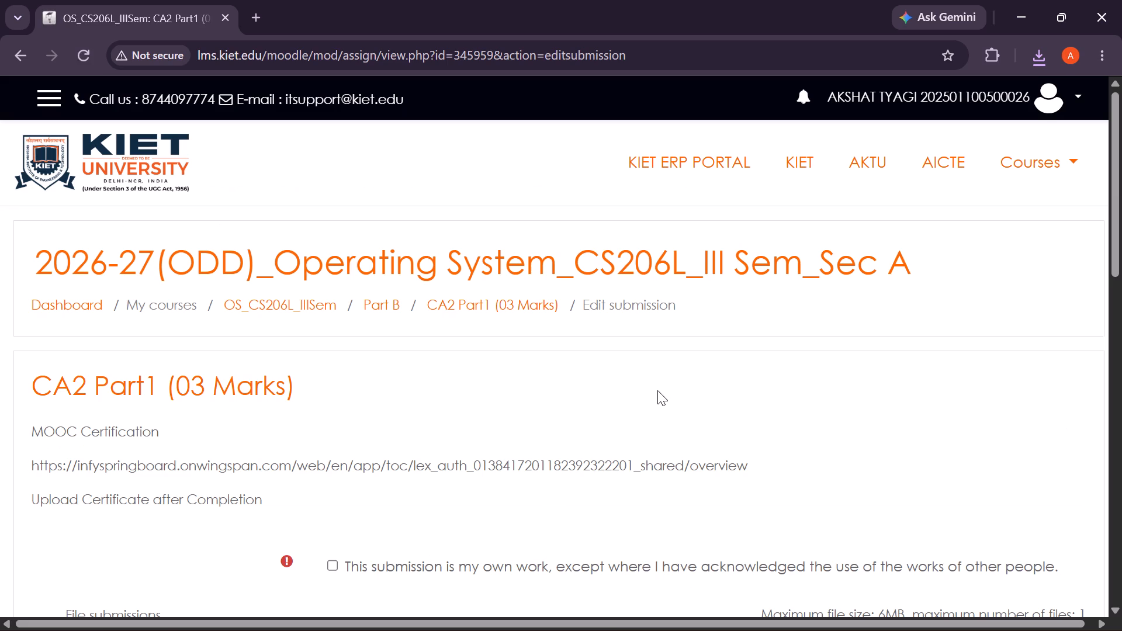
scroll(566, 431, "down", 1)
left_click(333, 411)
scroll(334, 412, "down", 2)
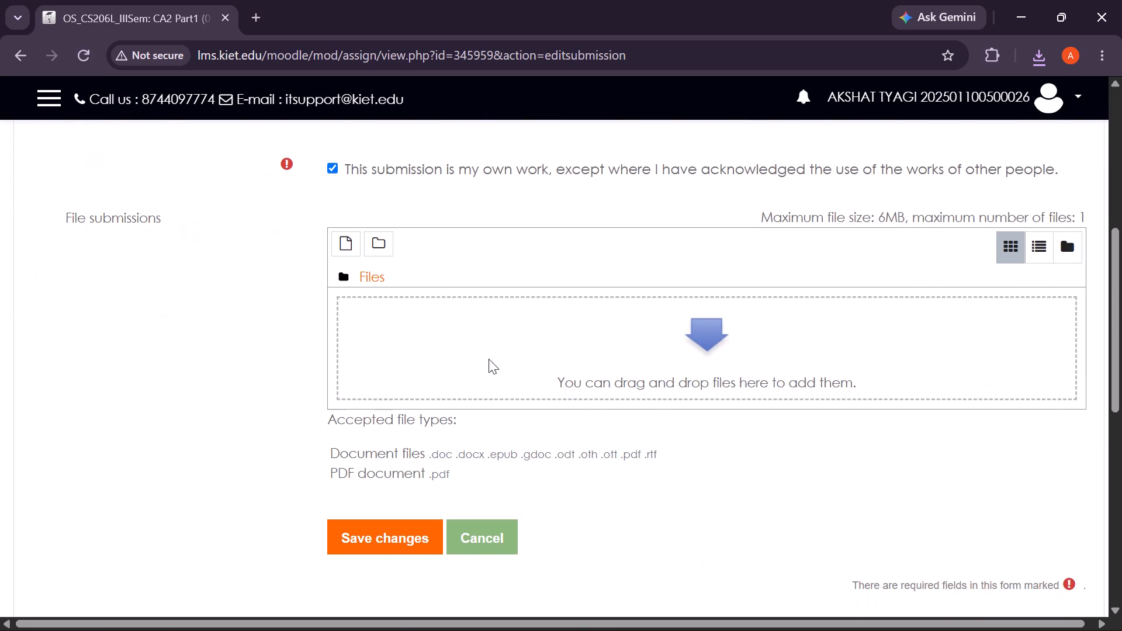
Choose the CA2 (2) PDF from the Desktop as the attachment for the file submission.
left_click(504, 349)
left_click(474, 292)
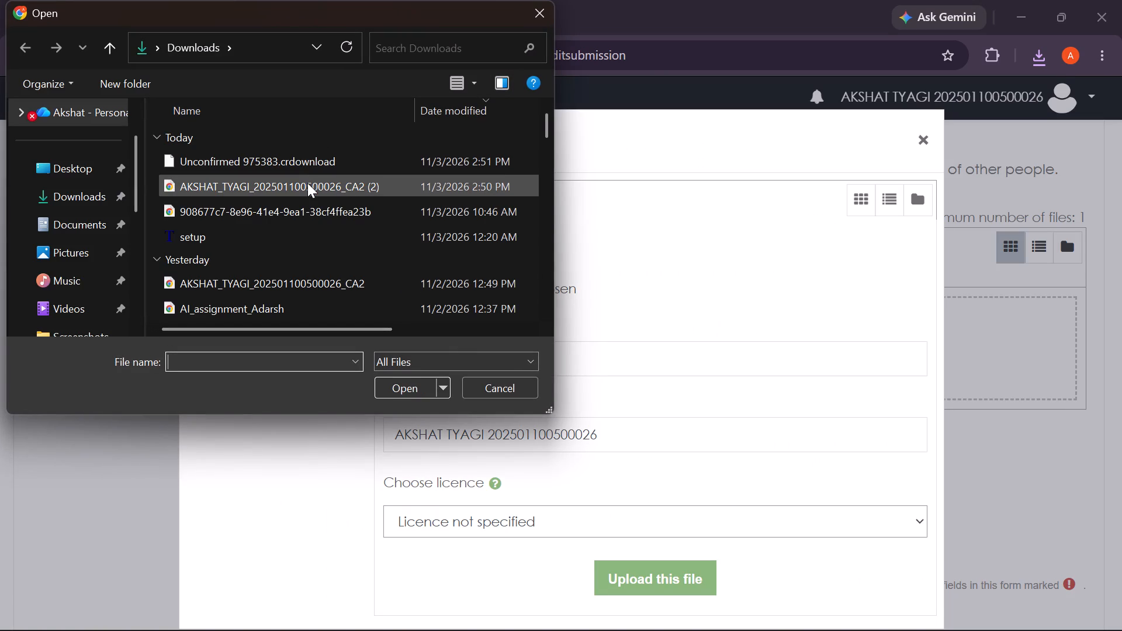
left_click(93, 179)
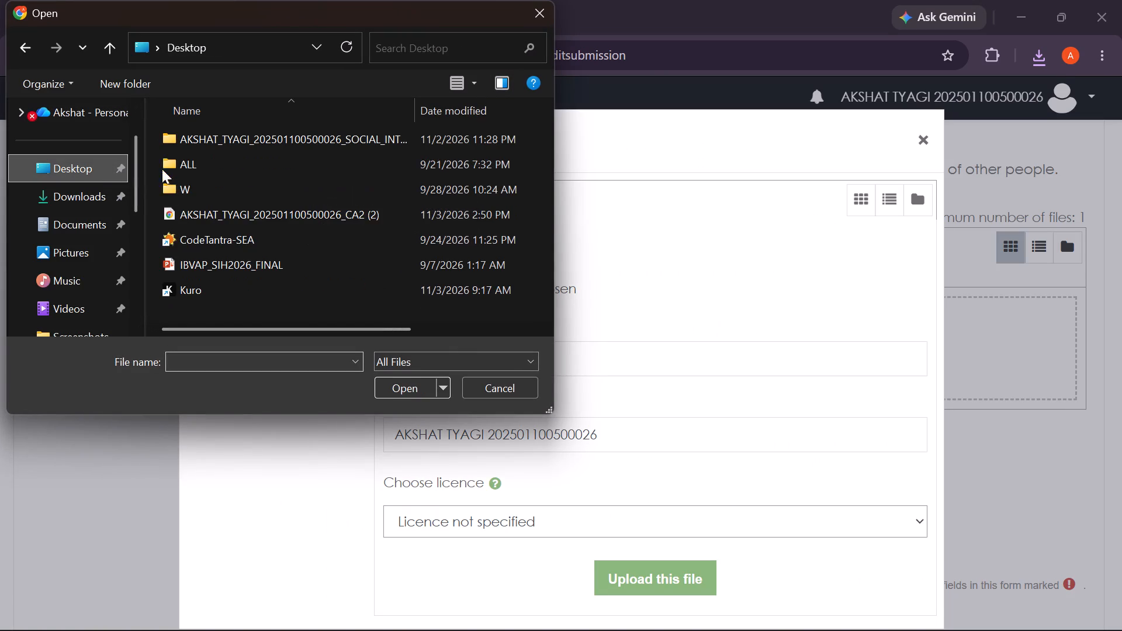
left_click(251, 213)
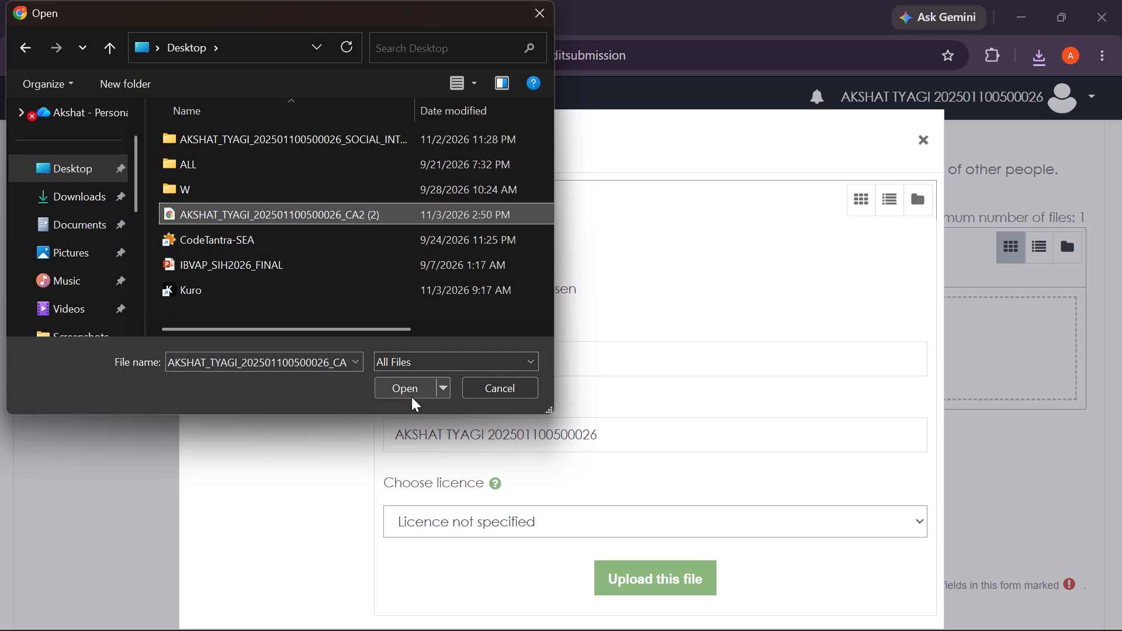
left_click(411, 397)
Set the save-as name to the student's name and ID ending in _CA2, and upload the file.
left_click(571, 373)
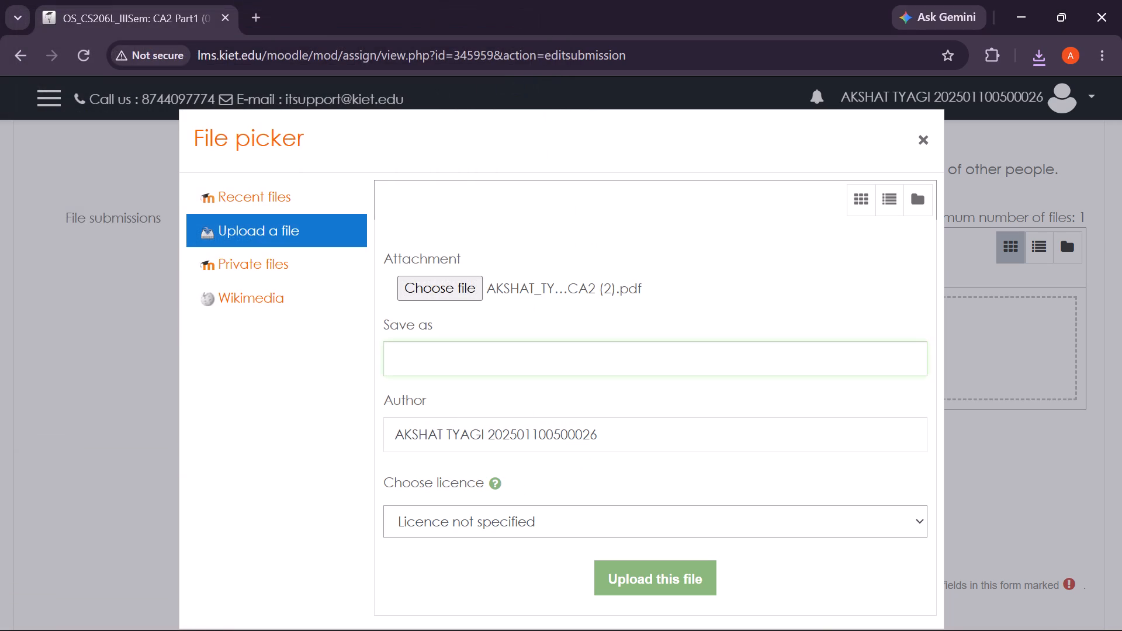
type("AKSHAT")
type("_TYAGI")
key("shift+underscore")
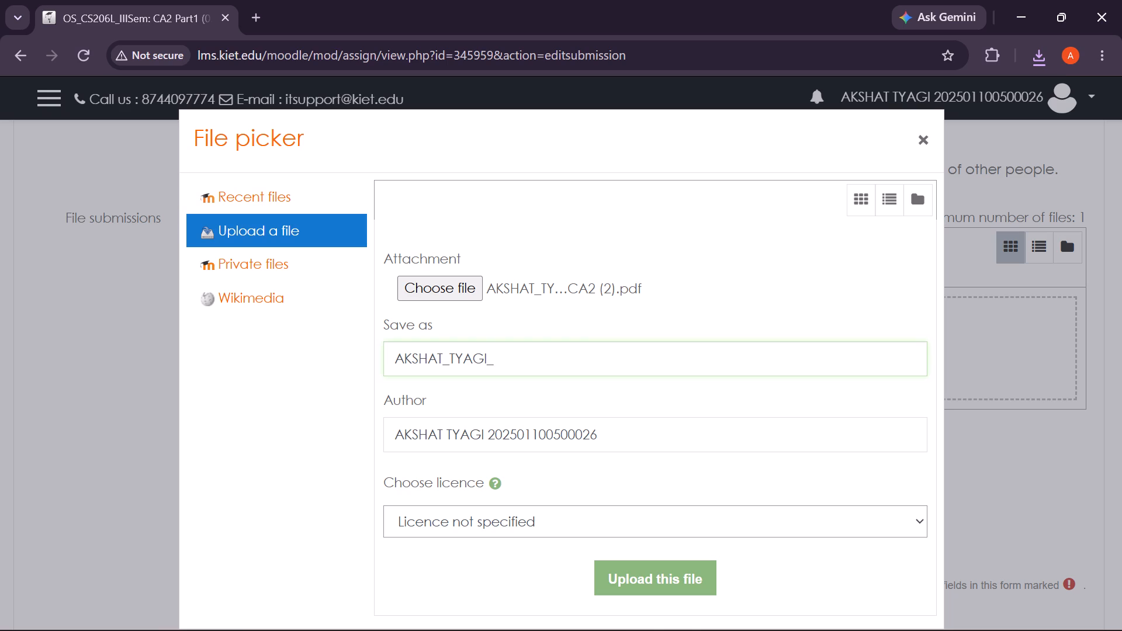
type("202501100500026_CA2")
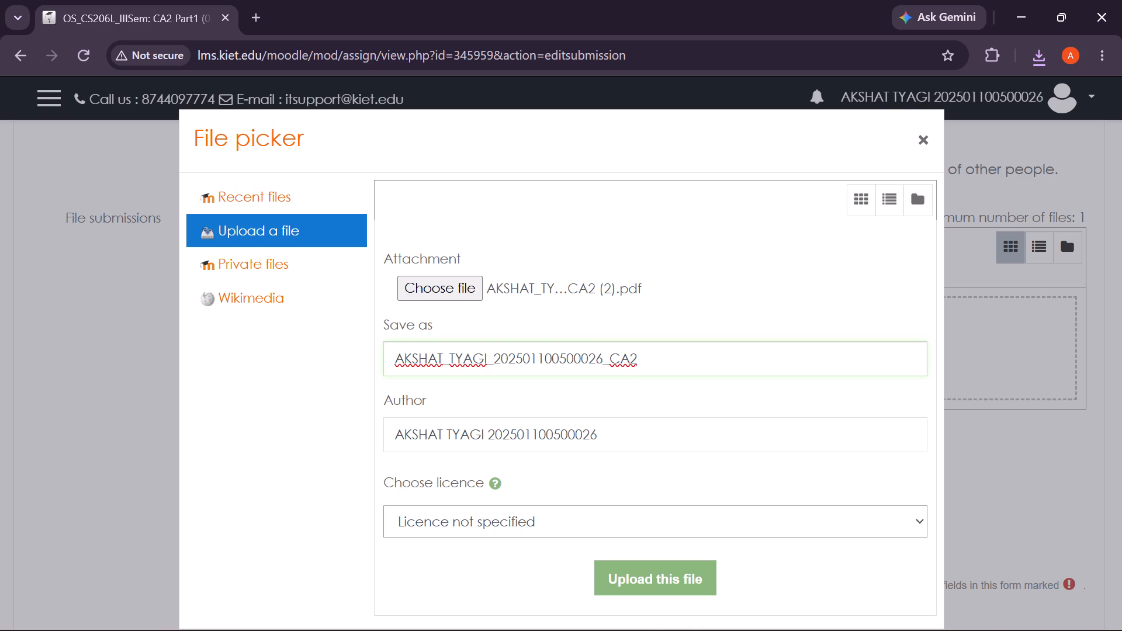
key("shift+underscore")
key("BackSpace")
left_click(628, 574)
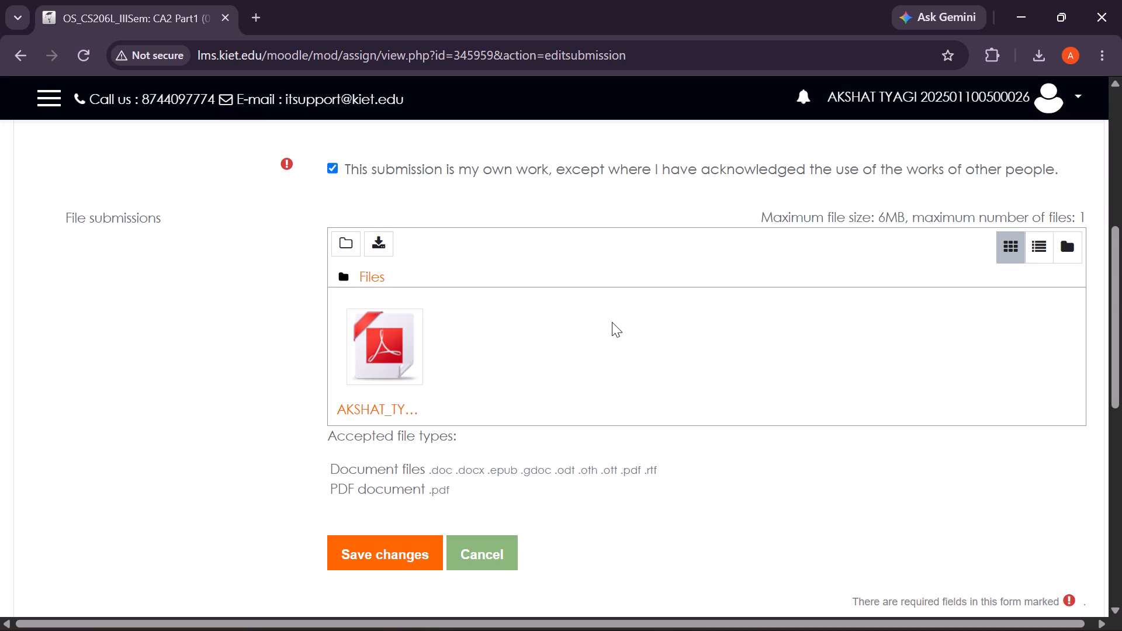
Check the uploaded PDF's file details in the submission form and close them without changes.
scroll(612, 322, "up", 2)
scroll(612, 322, "down", 1)
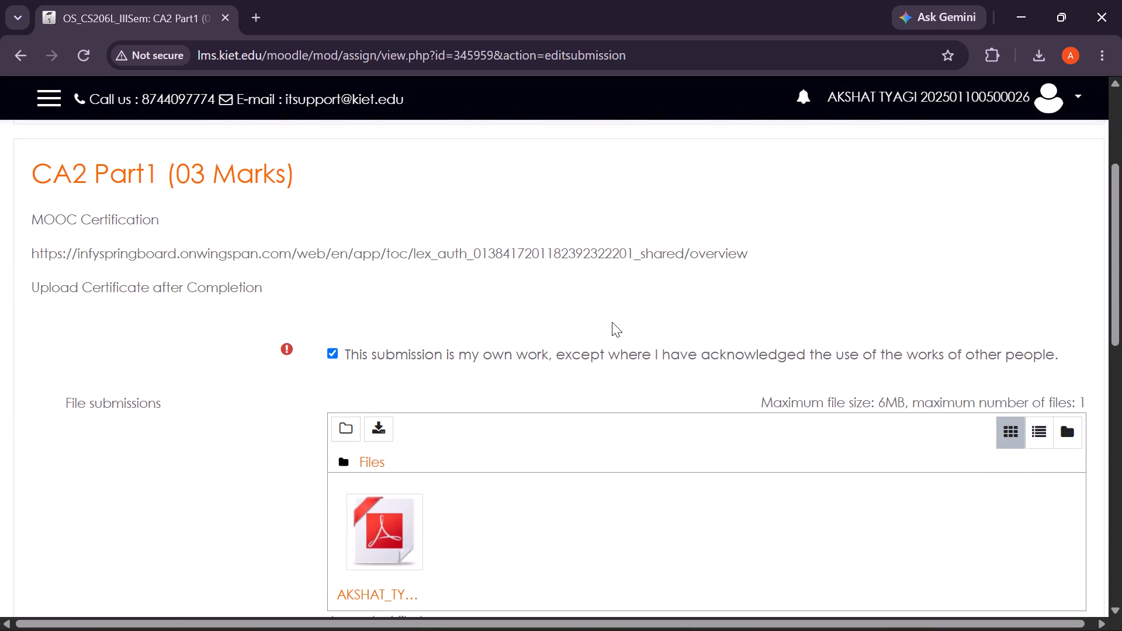
scroll(612, 322, "down", 2)
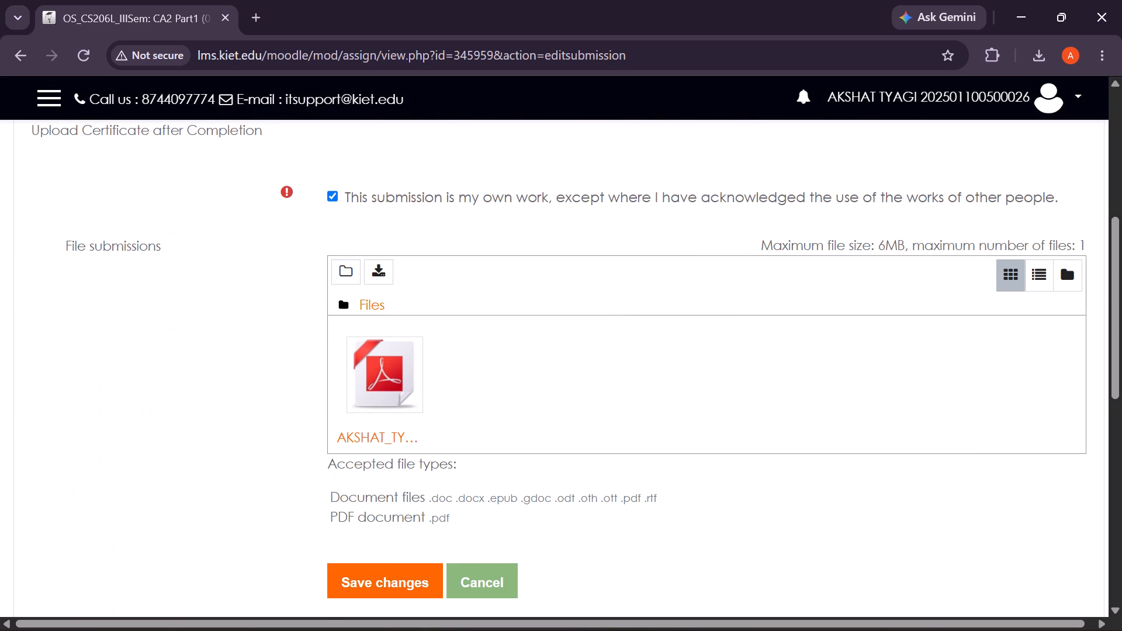
left_click(395, 365)
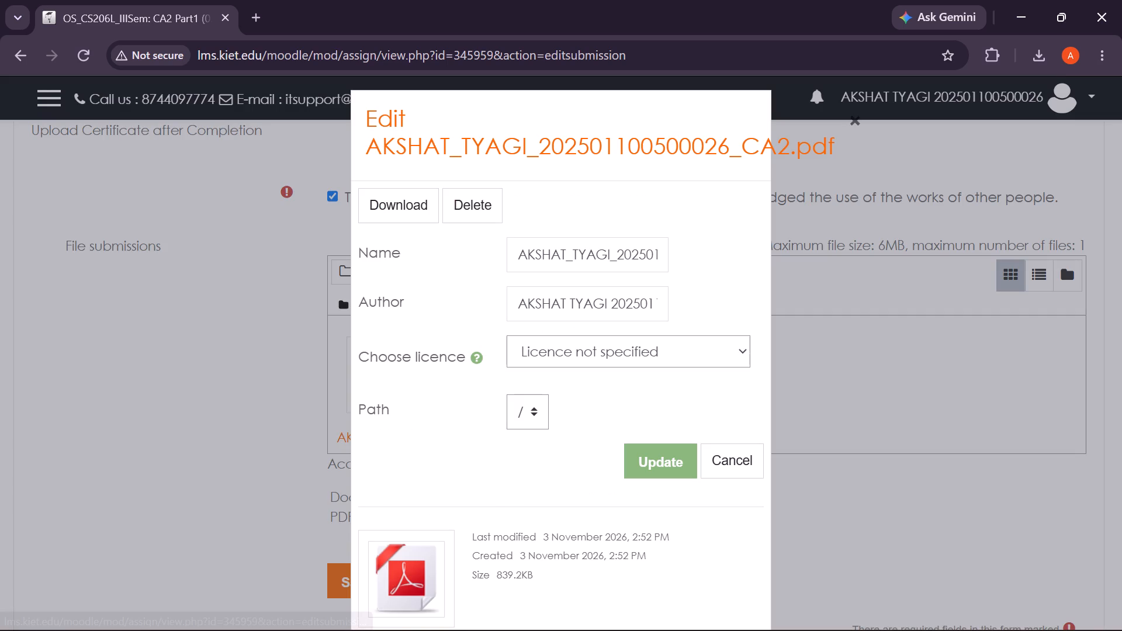
left_click(717, 459)
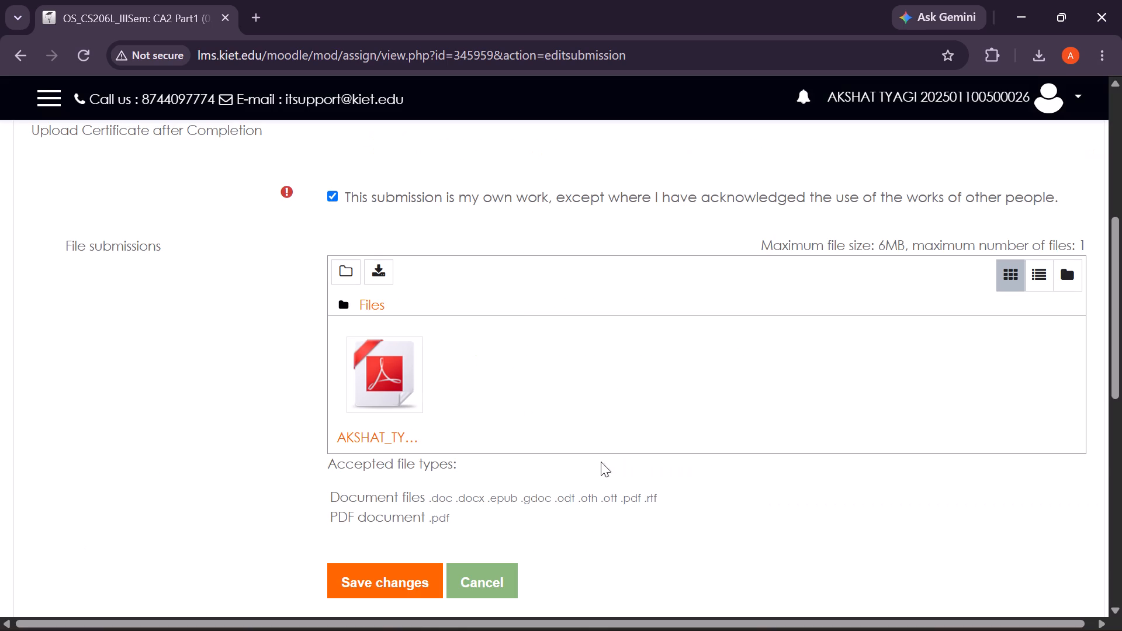
Save the changes to the CA2 Part1 submission and check the submission status table.
scroll(512, 474, "down", 1)
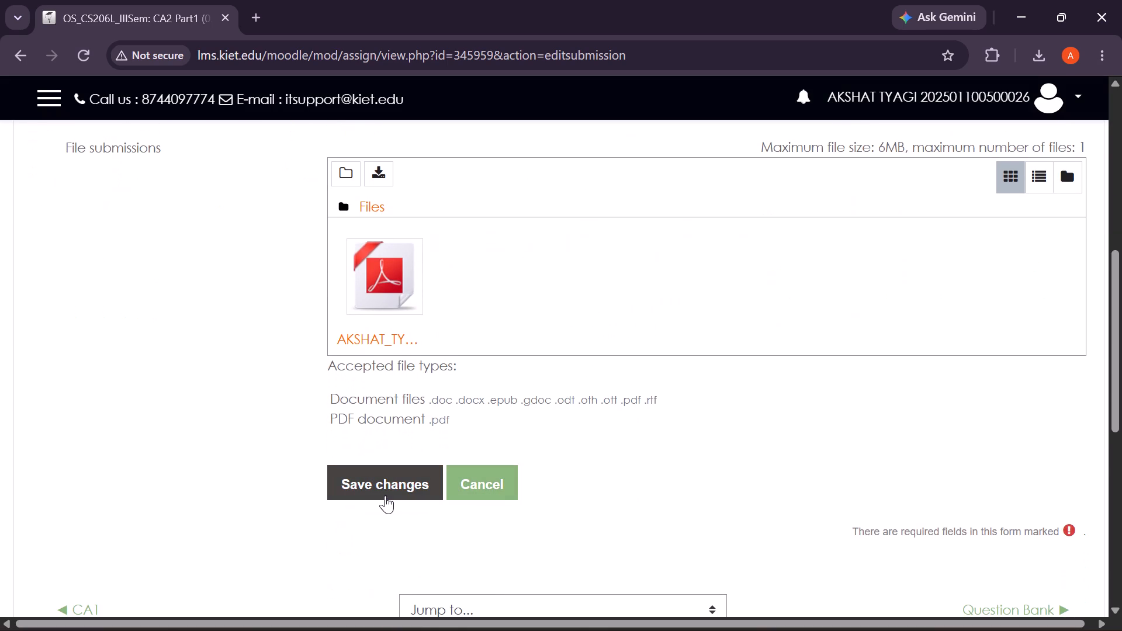
left_click(386, 495)
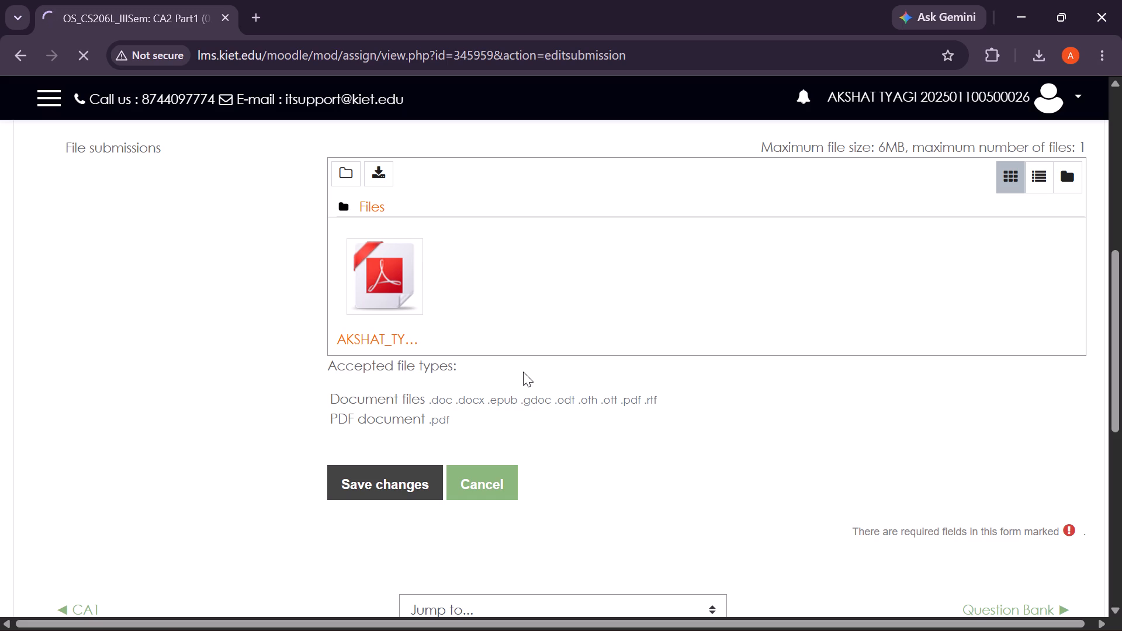
scroll(523, 372, "up", 2)
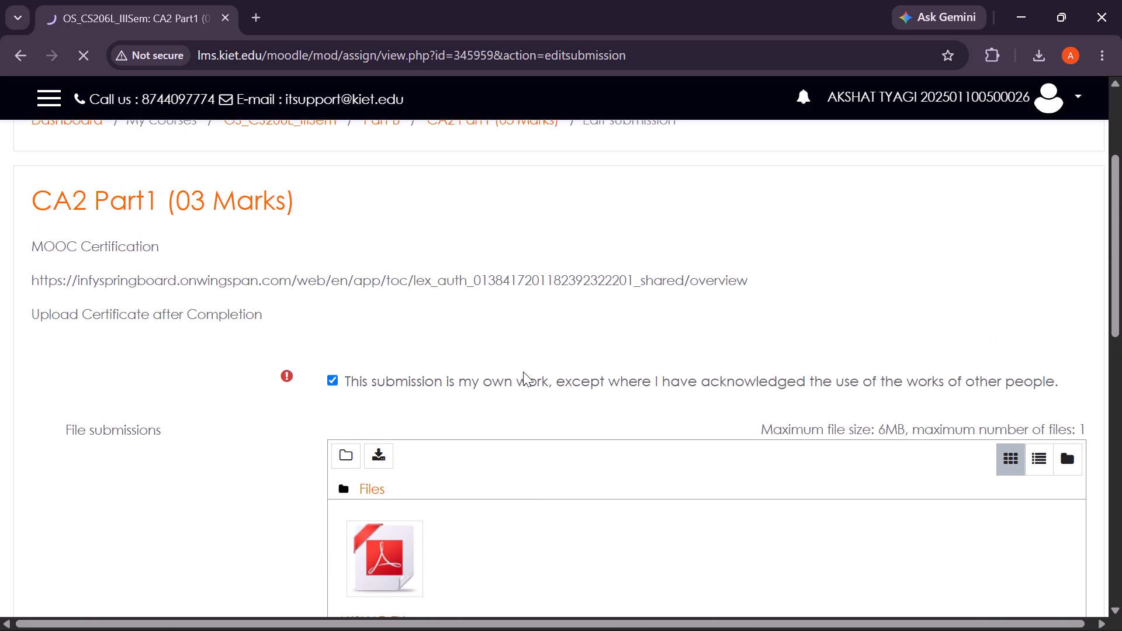
scroll(523, 372, "down", 2)
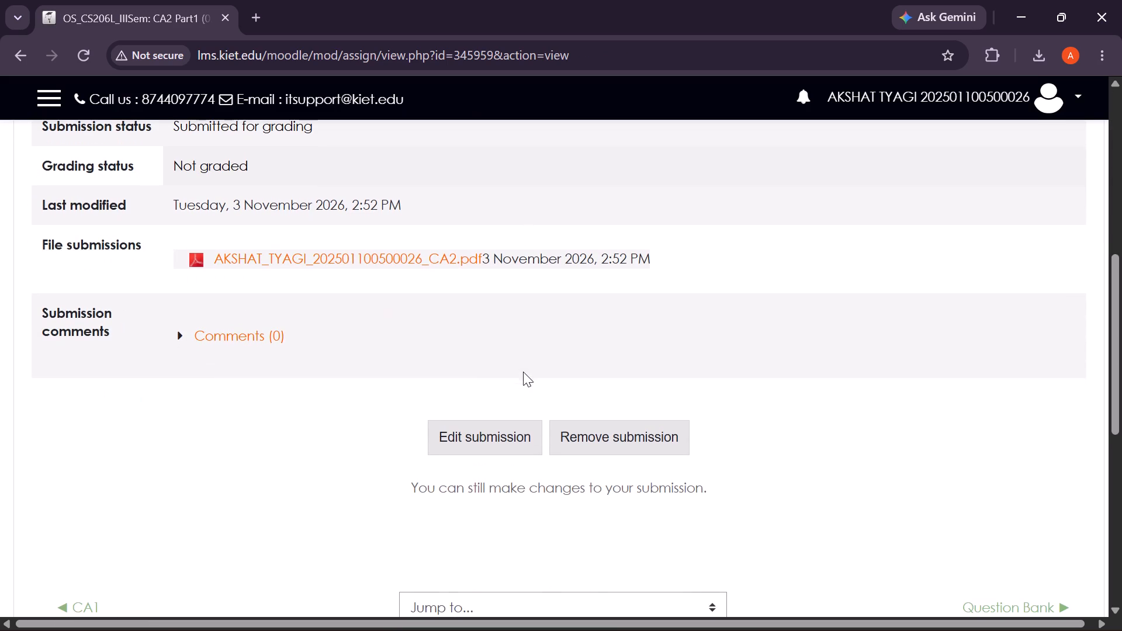
Request the submitted CA2 PDF and delete the blocked insecure copies from the recent download history.
left_click(461, 254)
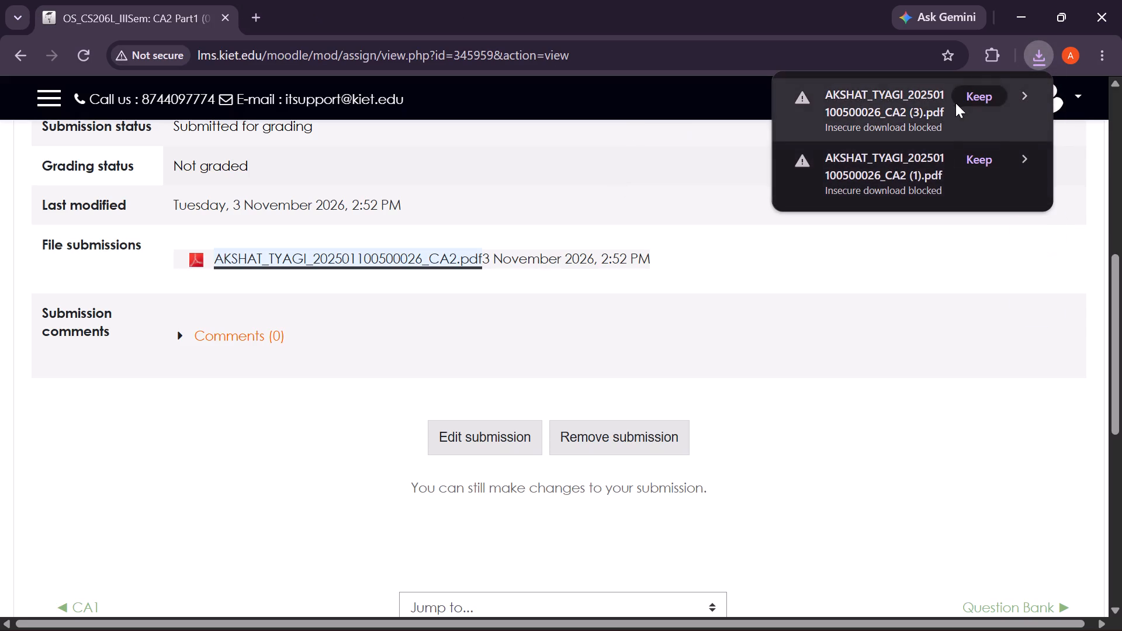
left_click(1024, 99)
left_click(850, 211)
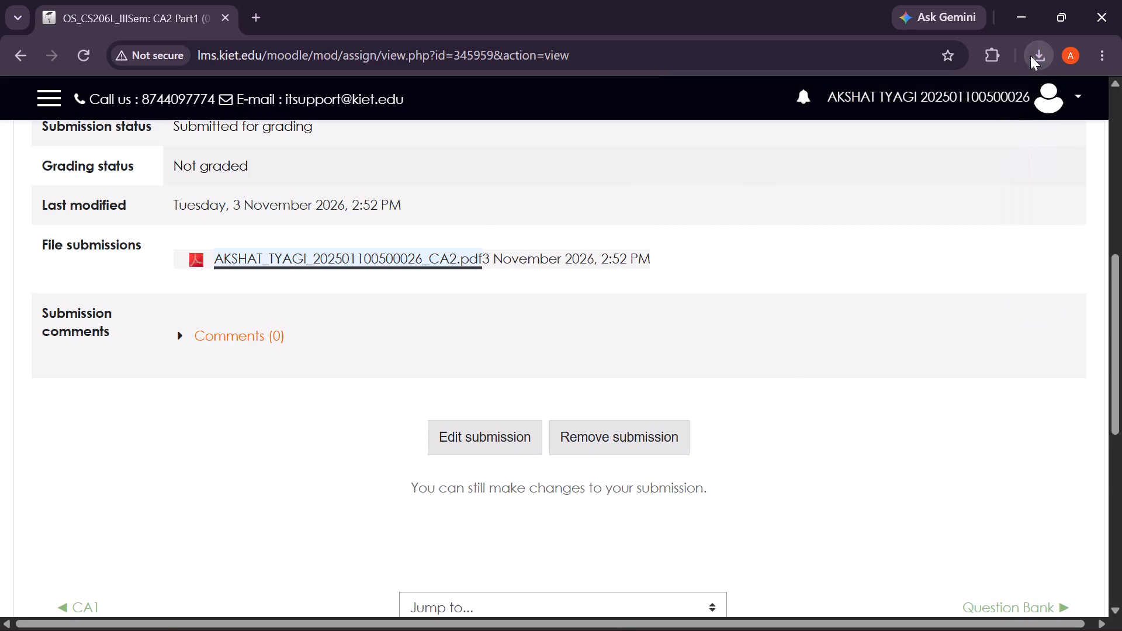
left_click(1033, 50)
left_click(1018, 132)
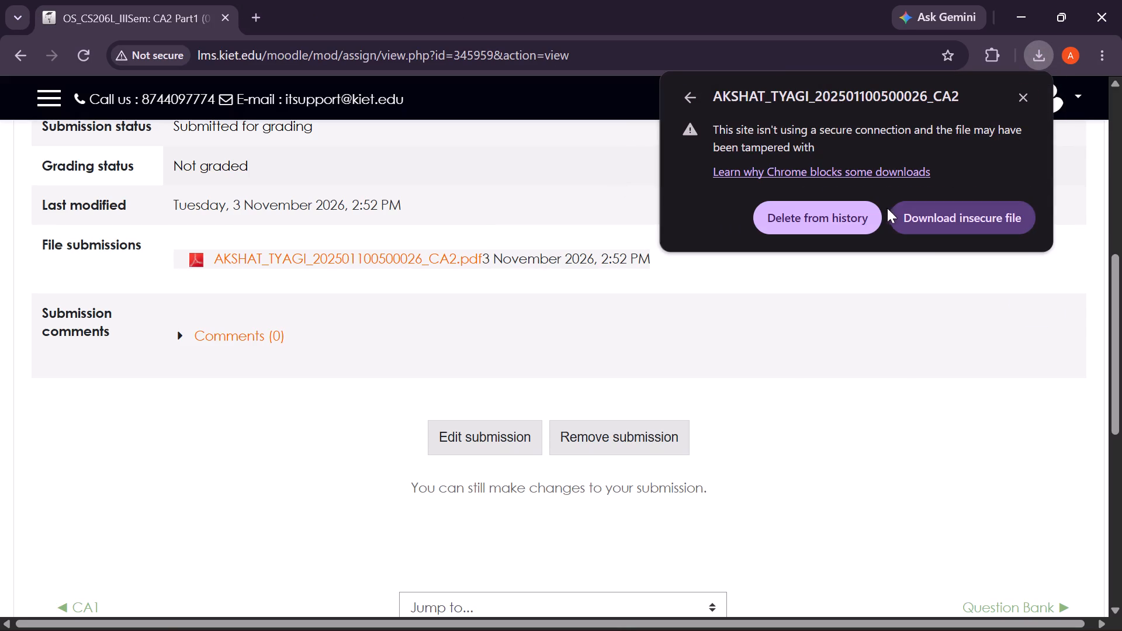
left_click(851, 214)
left_click(1037, 39)
left_click(1037, 44)
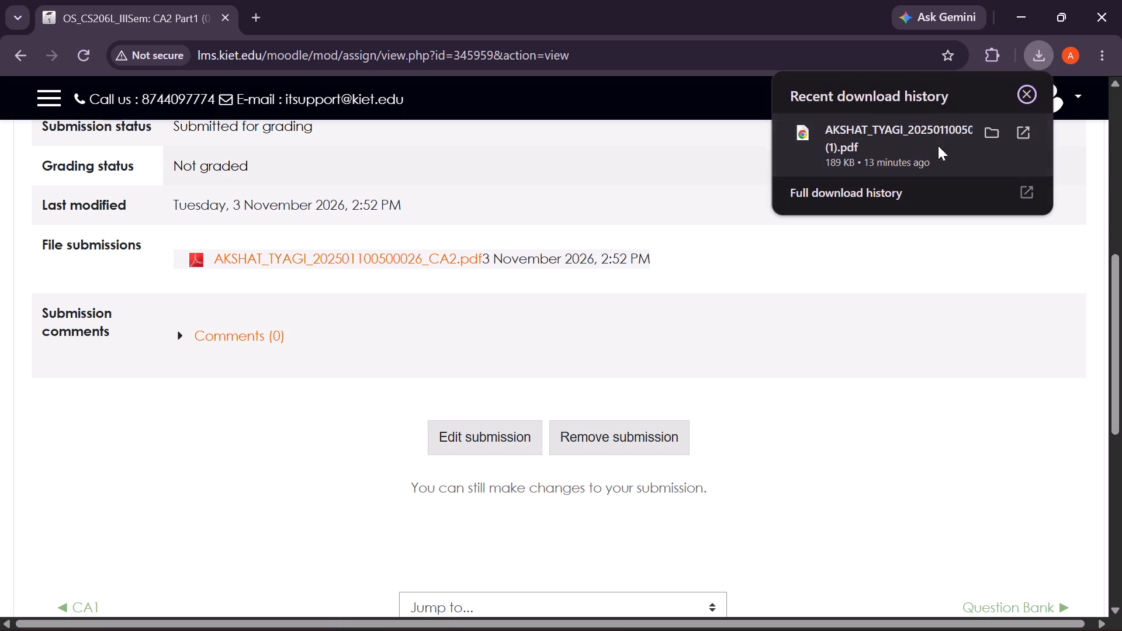
left_click(868, 269)
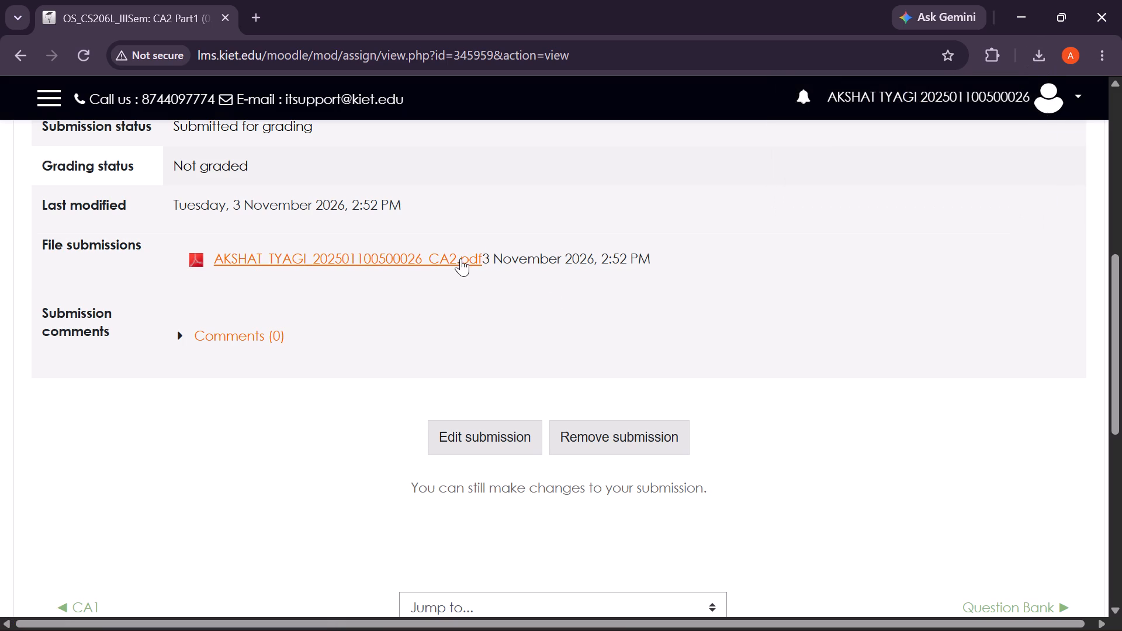
Download the submitted CA2 PDF again, keeping the insecure file, and open the downloaded copy.
left_click(460, 257)
left_click(975, 88)
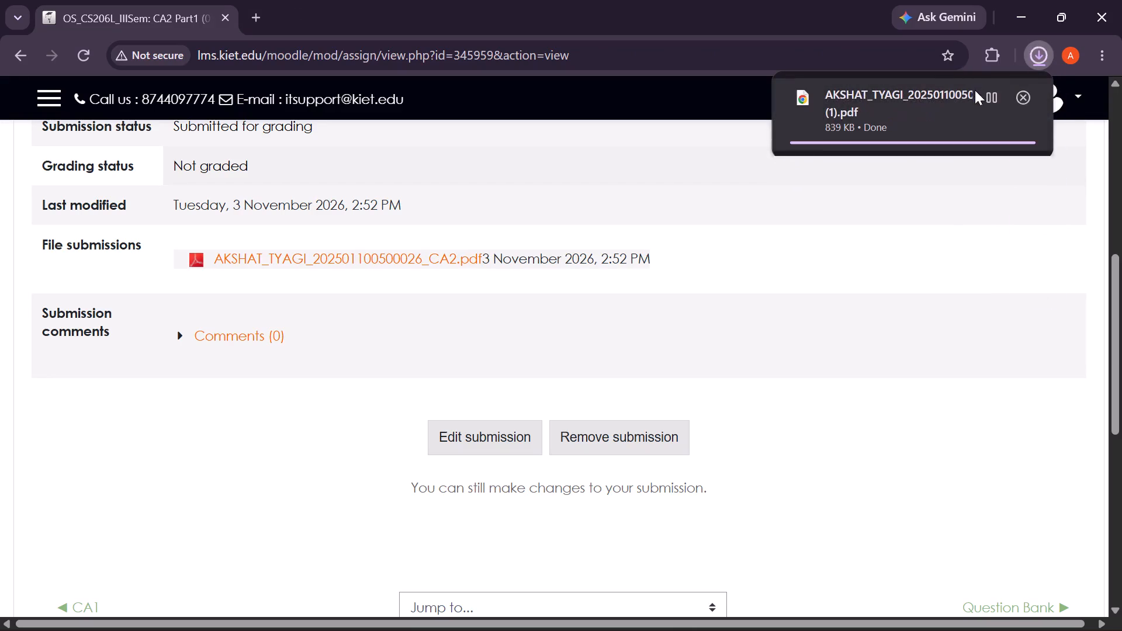
left_click(936, 109)
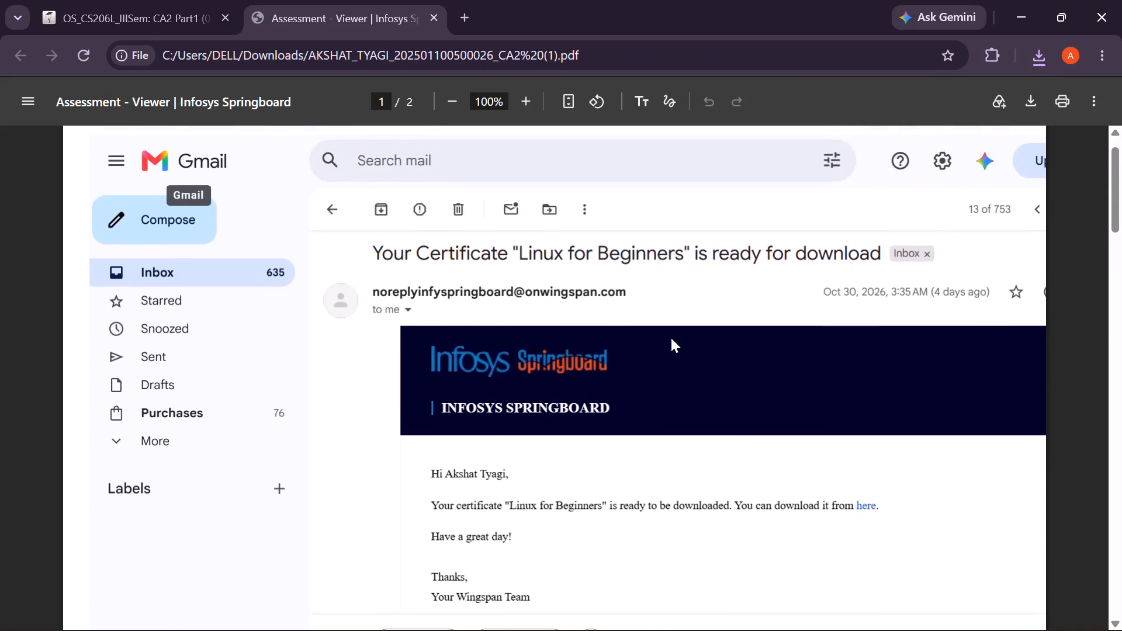
Examine the first page of the downloaded PDF, with the certificate email and the Linux for Beginners heading.
scroll(671, 338, "down", 3)
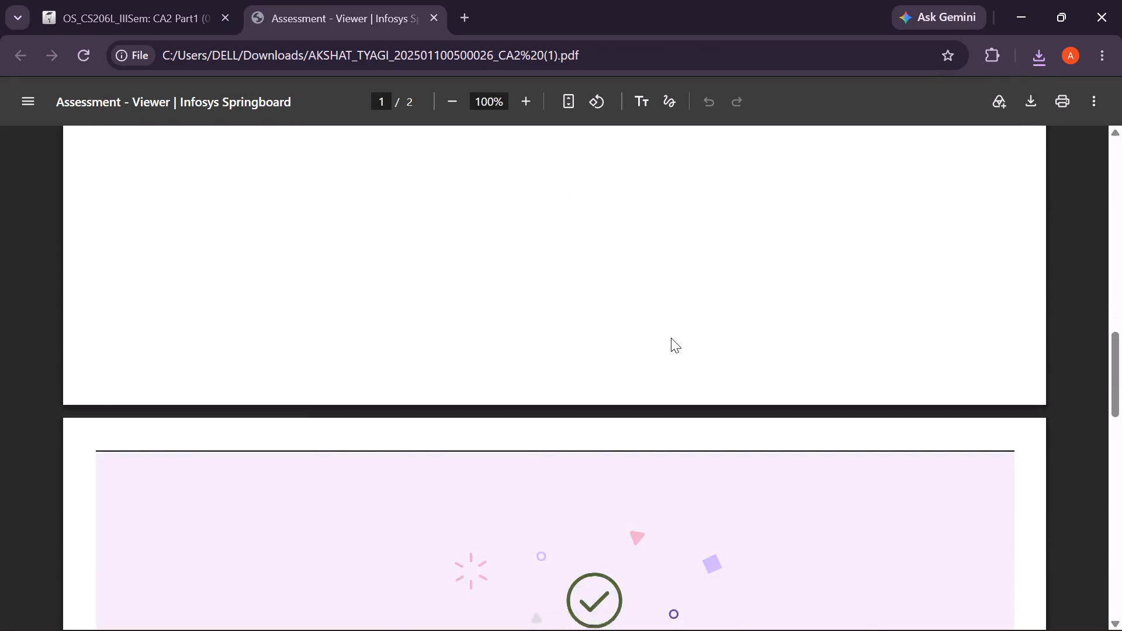
scroll(671, 338, "down", 2)
scroll(671, 338, "up", 13)
scroll(671, 338, "down", 1)
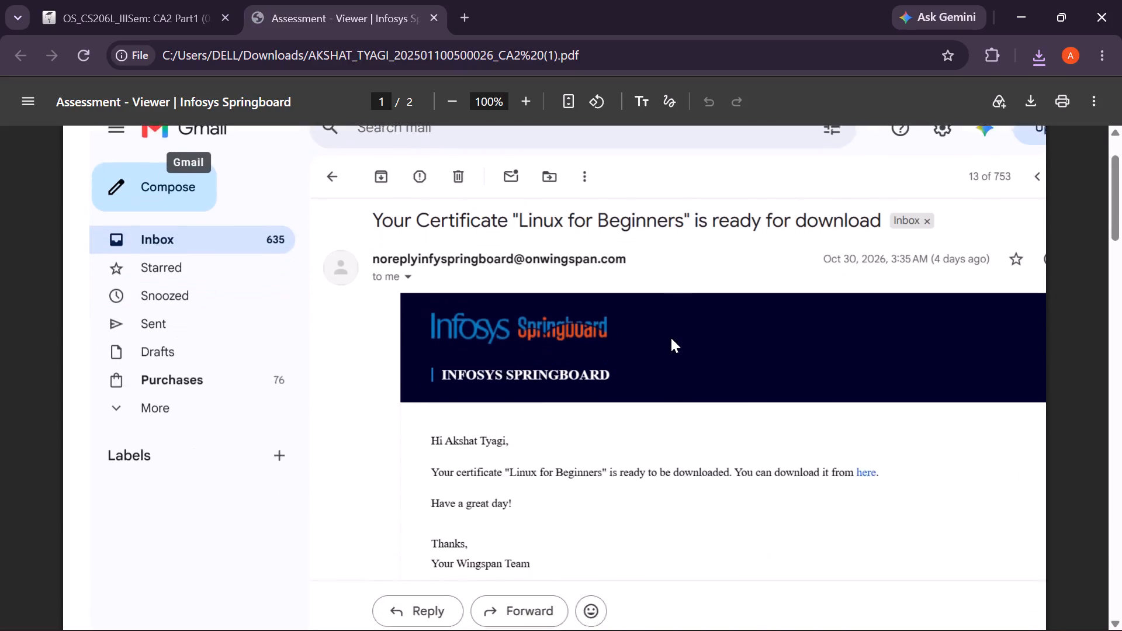
scroll(671, 338, "down", 1)
scroll(671, 338, "up", 1)
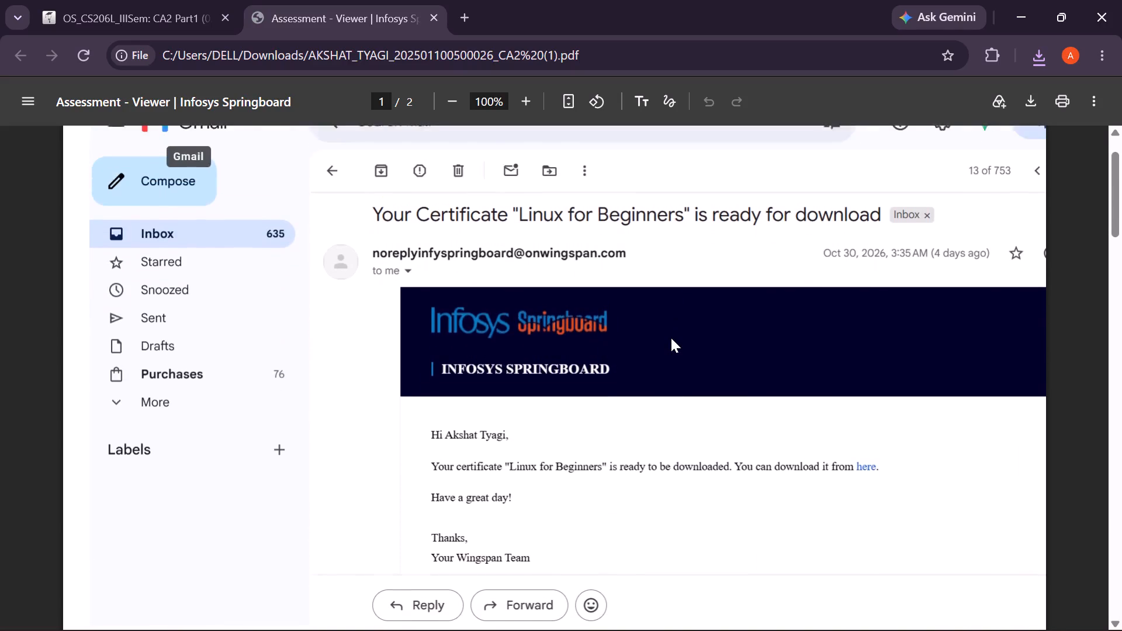
scroll(671, 338, "up", 1)
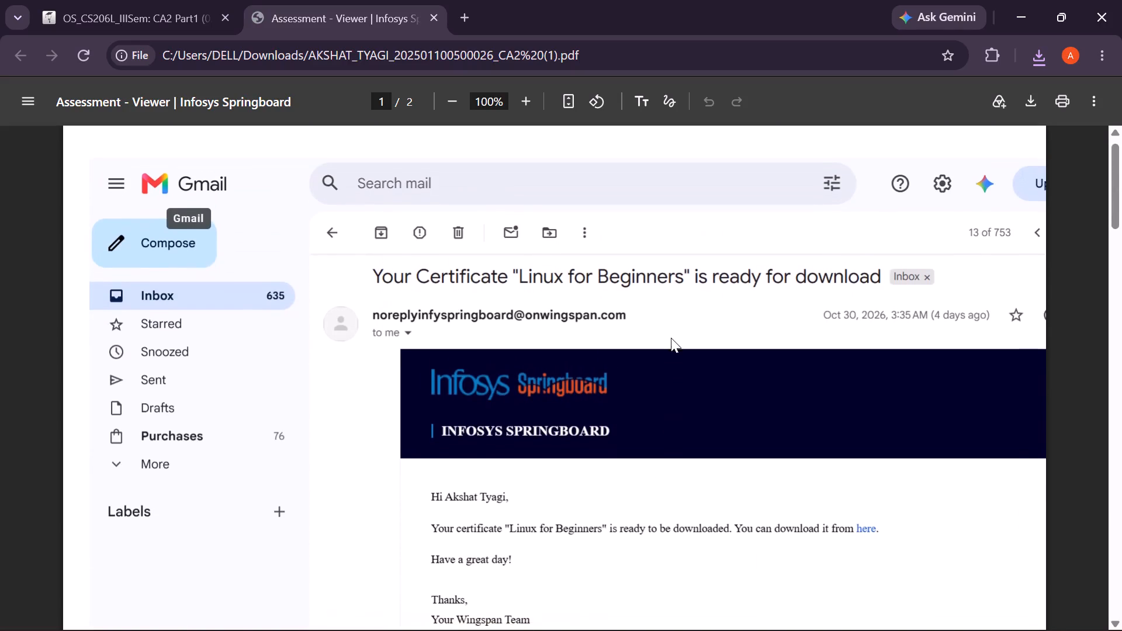
scroll(671, 338, "down", 1)
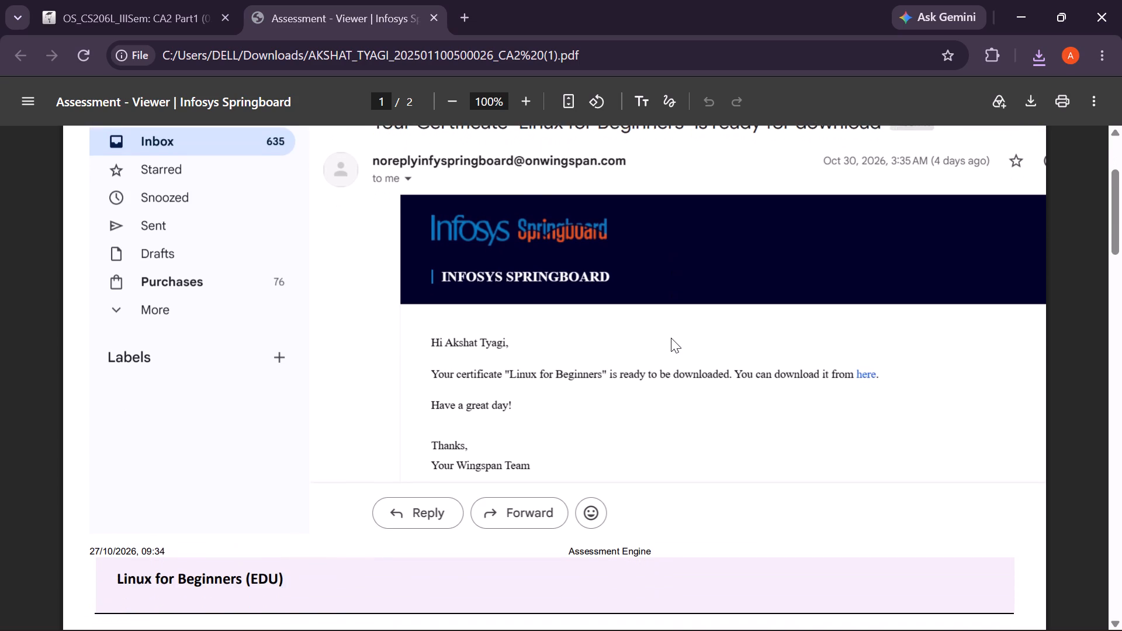
scroll(671, 338, "up", 2)
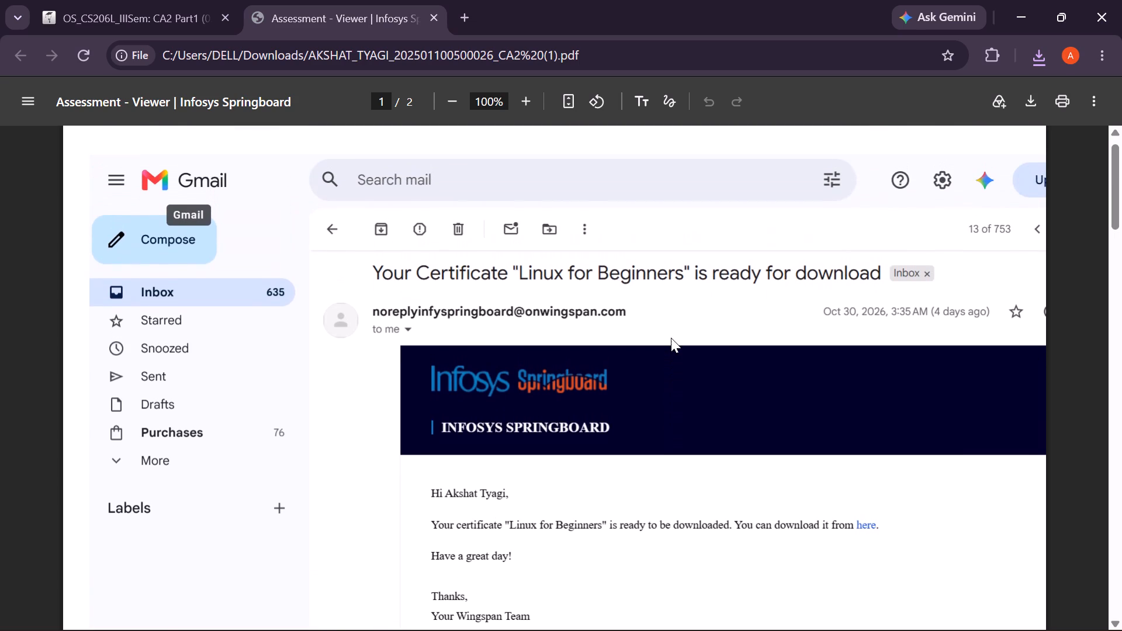
scroll(671, 338, "up", 1)
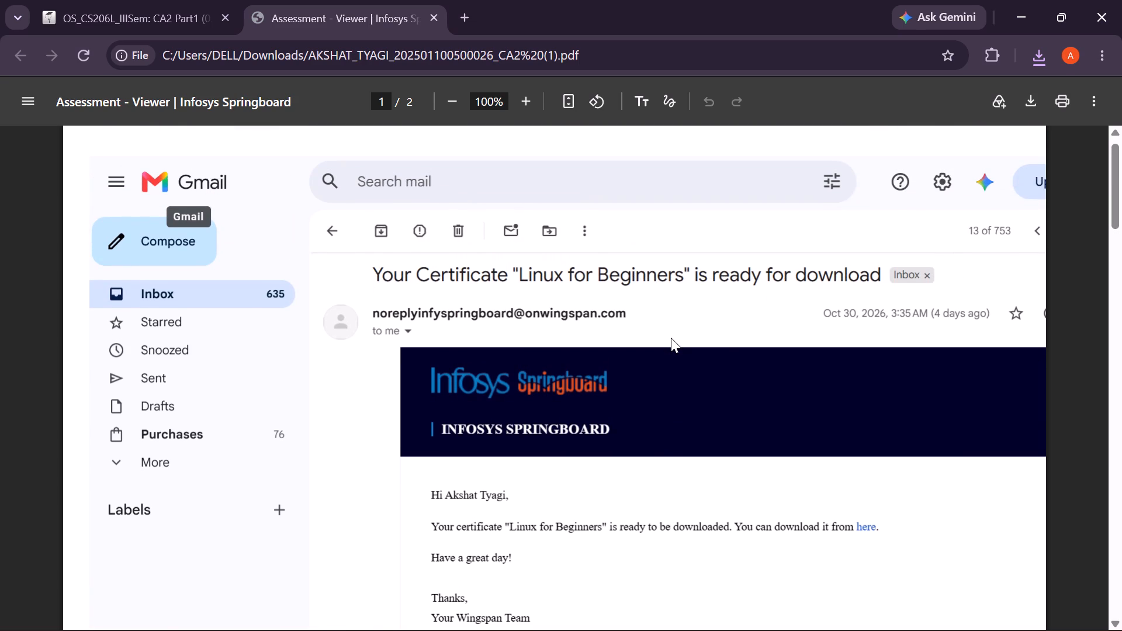
scroll(671, 338, "down", 1)
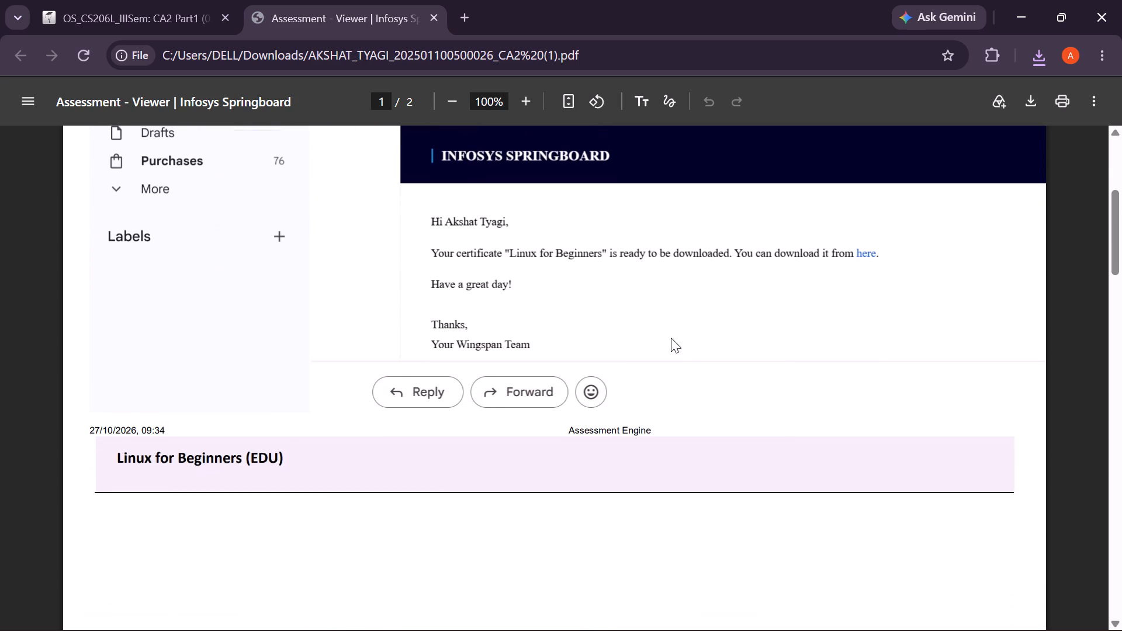
scroll(671, 338, "down", 1)
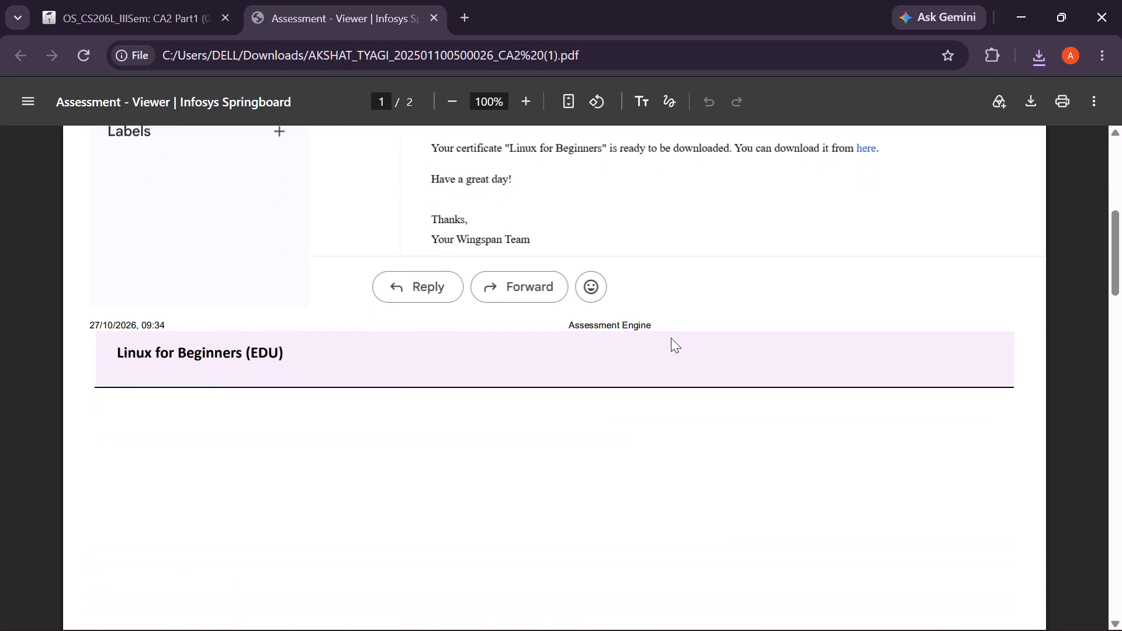
scroll(671, 338, "down", 1)
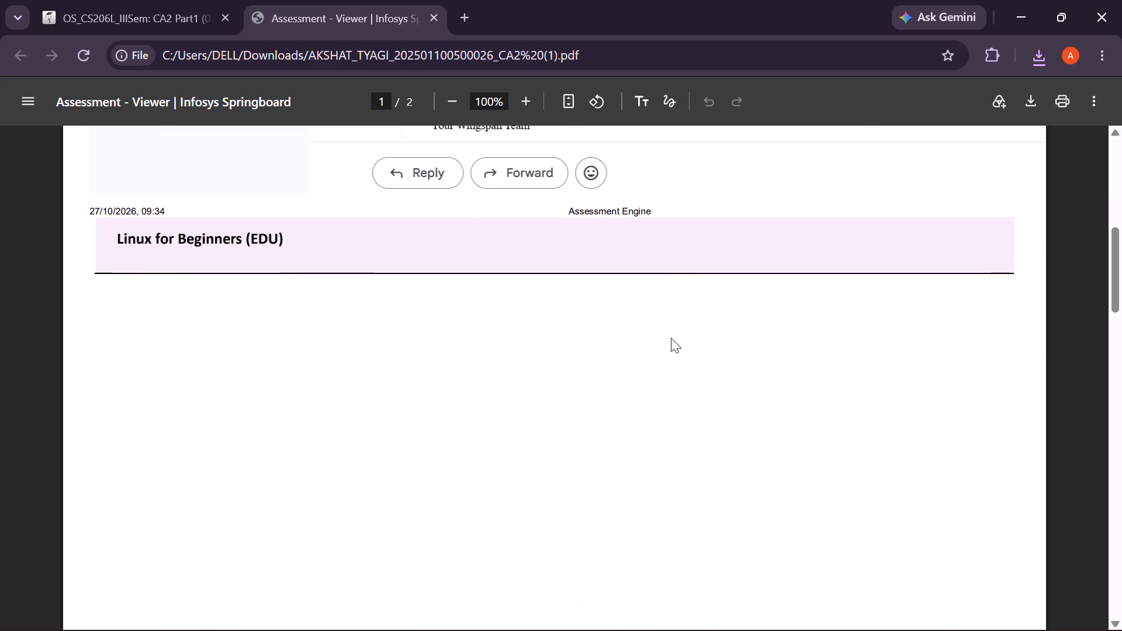
scroll(671, 338, "down", 4)
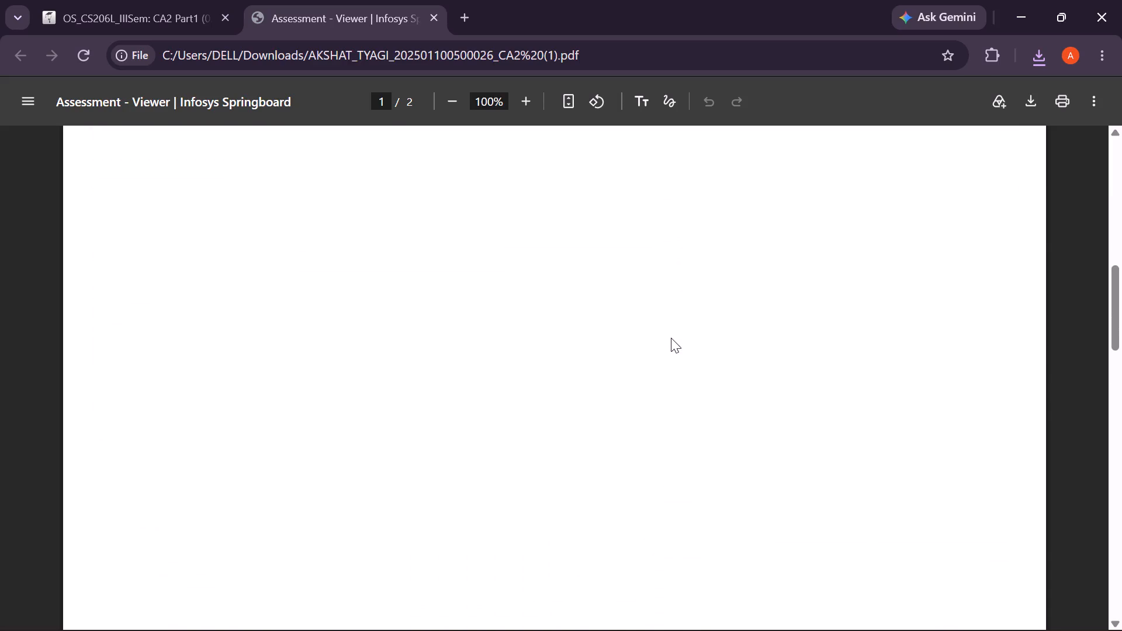
Examine the assessment result and score sections on the second page of the downloaded PDF.
scroll(671, 338, "down", 4)
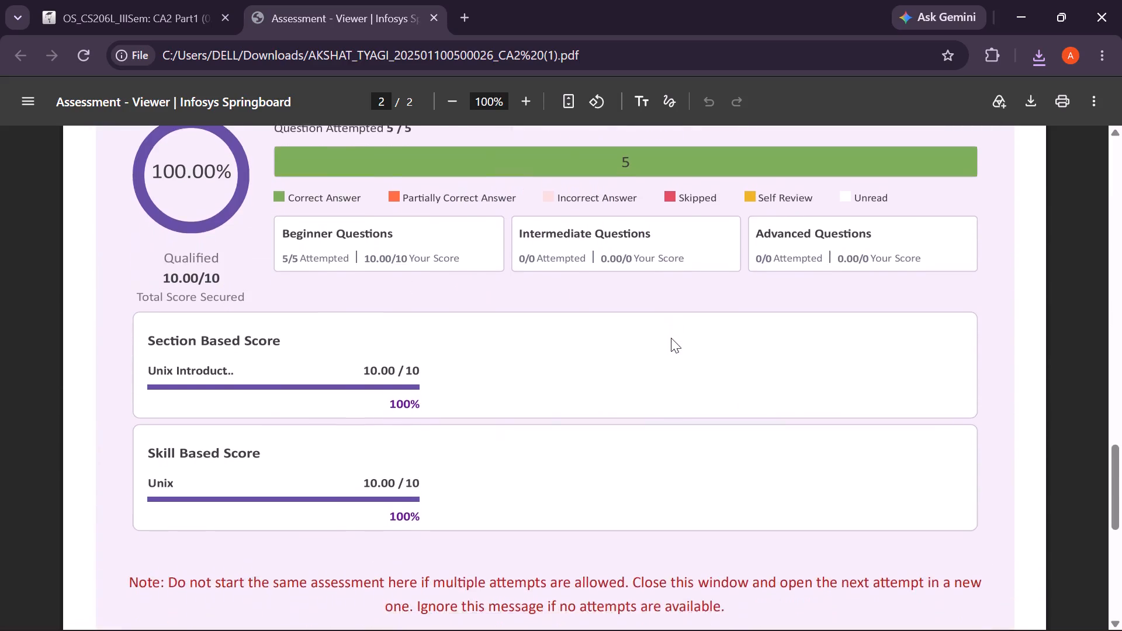
scroll(671, 338, "down", 3)
scroll(671, 338, "up", 1)
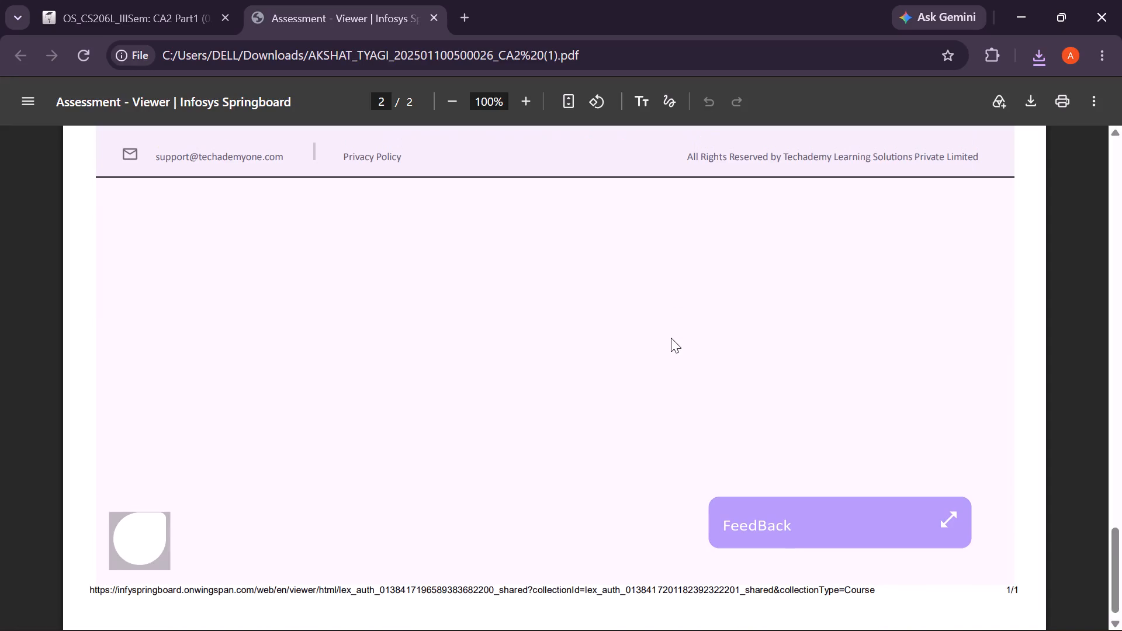
scroll(671, 338, "up", 4)
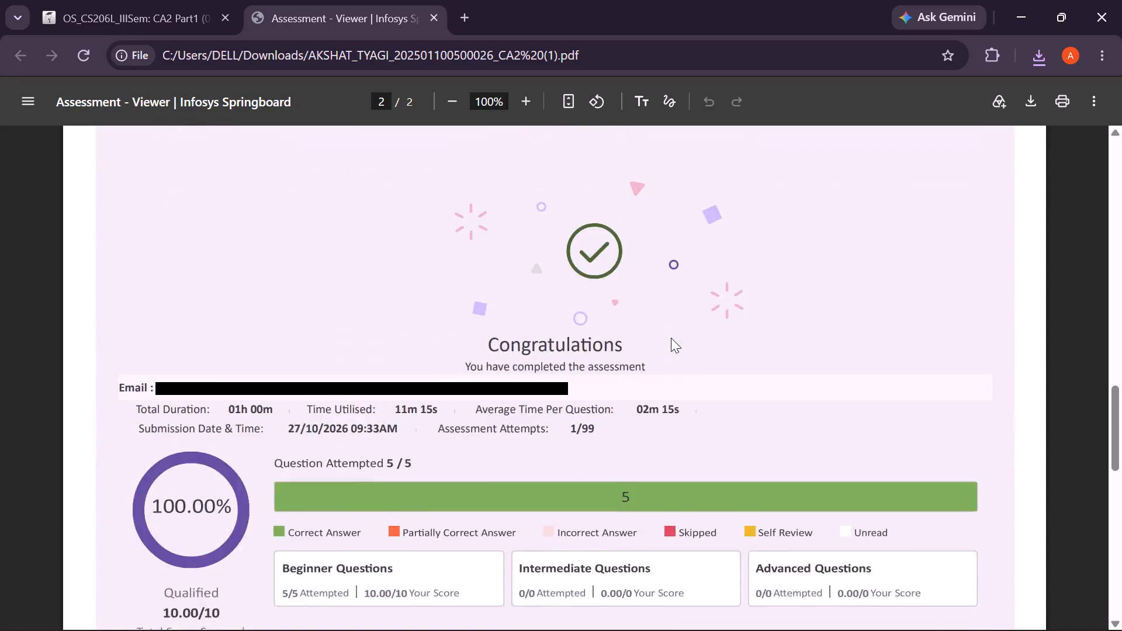
scroll(671, 338, "up", 2)
scroll(671, 338, "down", 6)
scroll(671, 338, "up", 1)
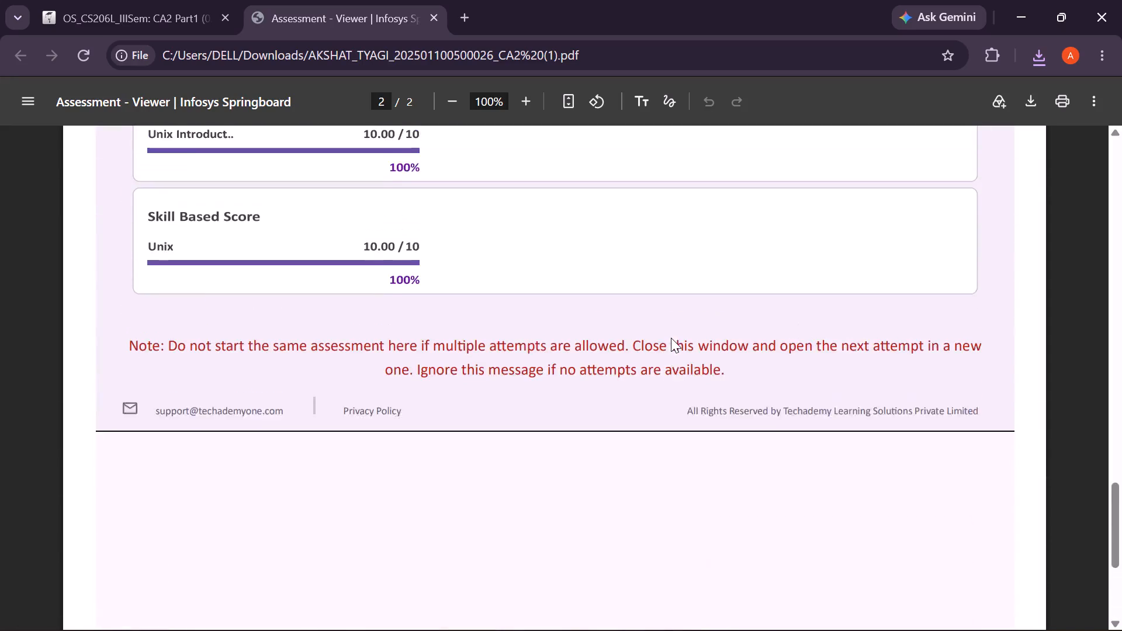
scroll(671, 338, "up", 2)
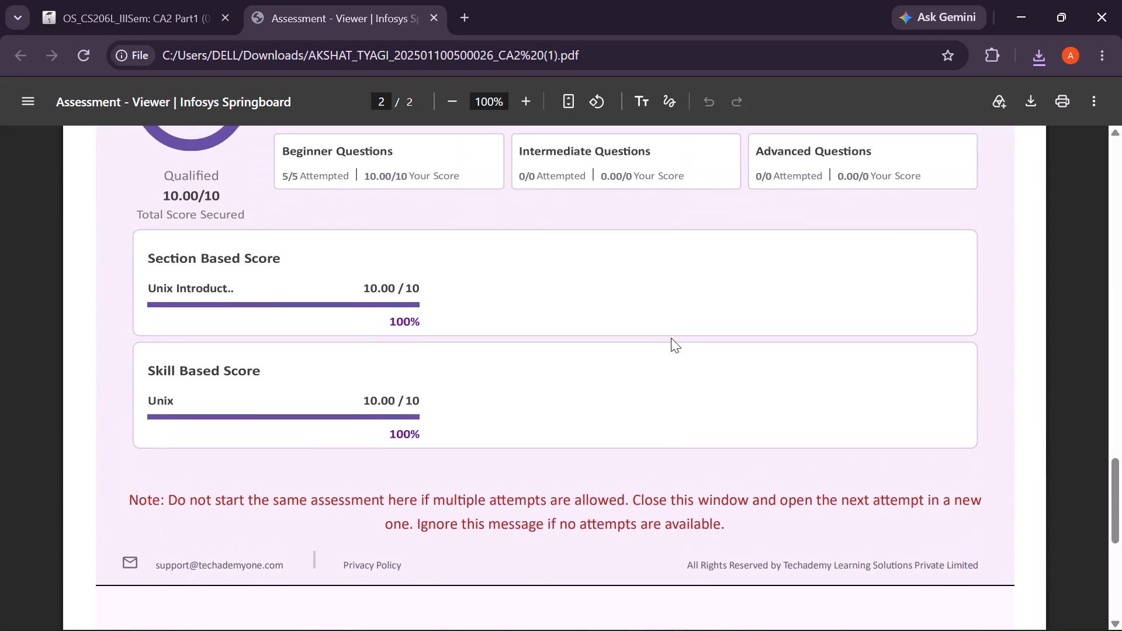
scroll(671, 338, "up", 1)
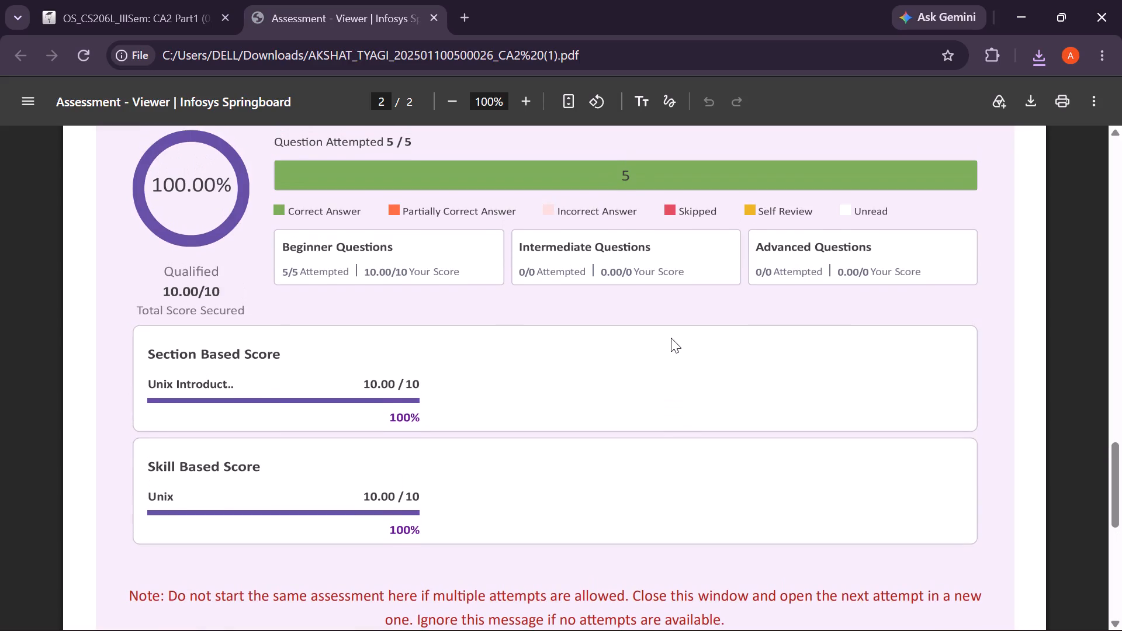
scroll(671, 338, "up", 5)
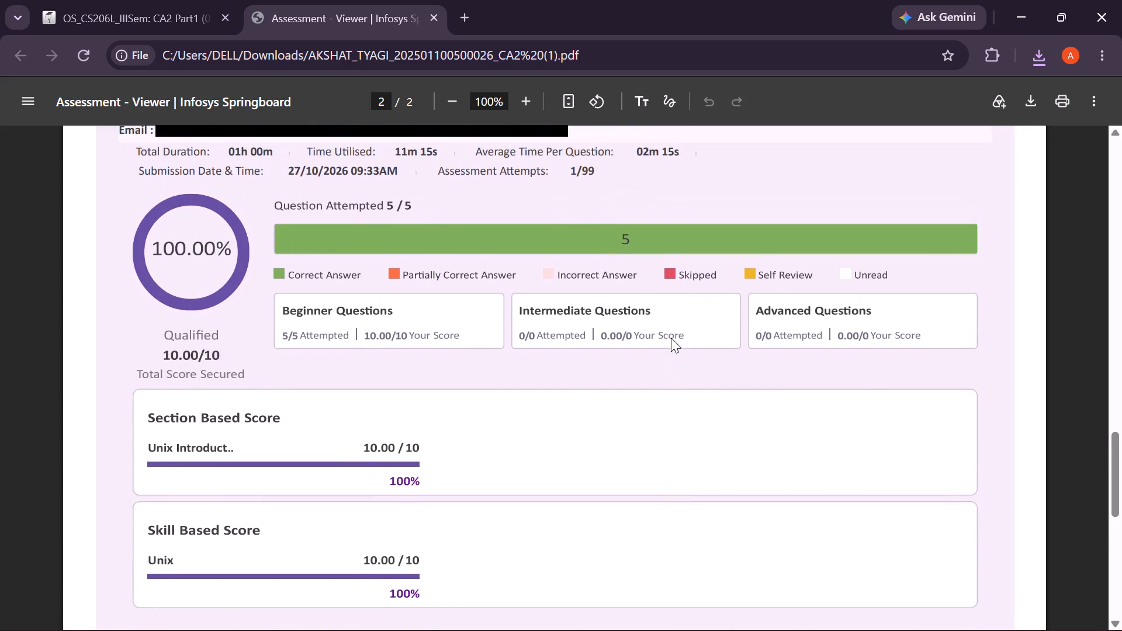
scroll(671, 338, "up", 5)
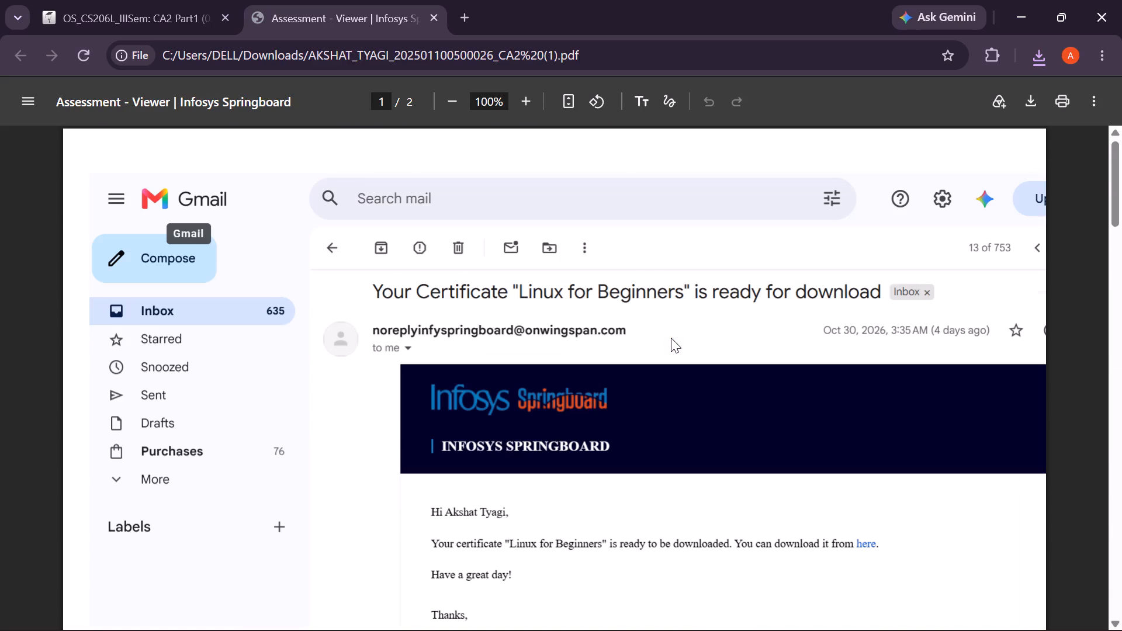
Close the downloaded PDF and the browser window holding the Moodle submission page.
left_click(430, 13)
left_click(1120, 7)
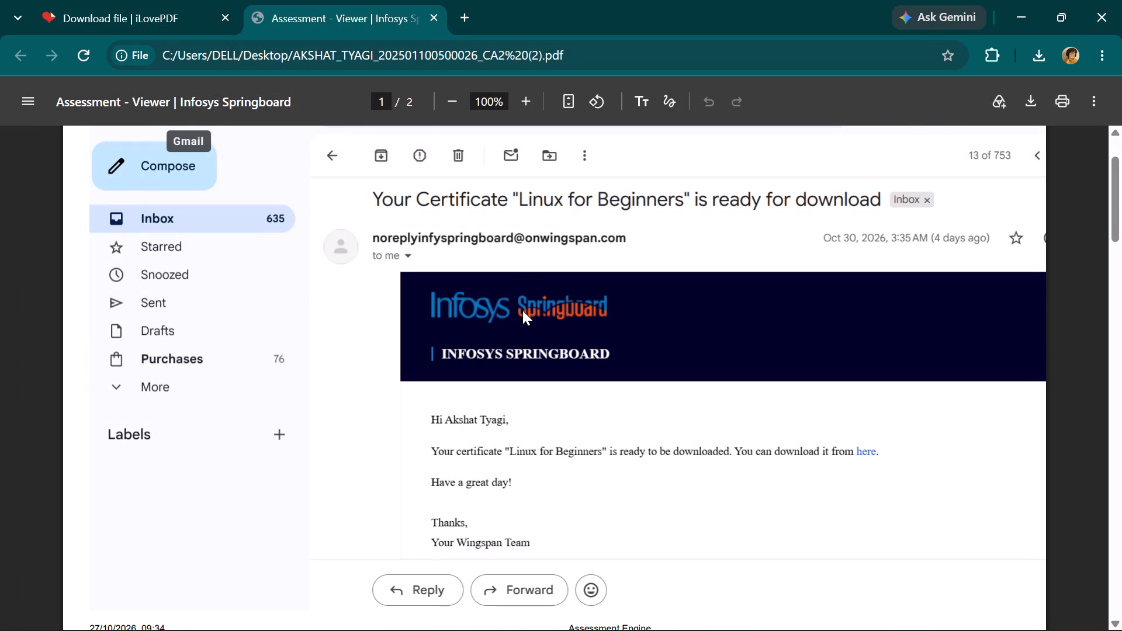
Close the Desktop copy of the CA2 (2) PDF and the iLovePDF download page in the other browser window.
scroll(522, 310, "up", 1)
scroll(511, 213, "up", 2)
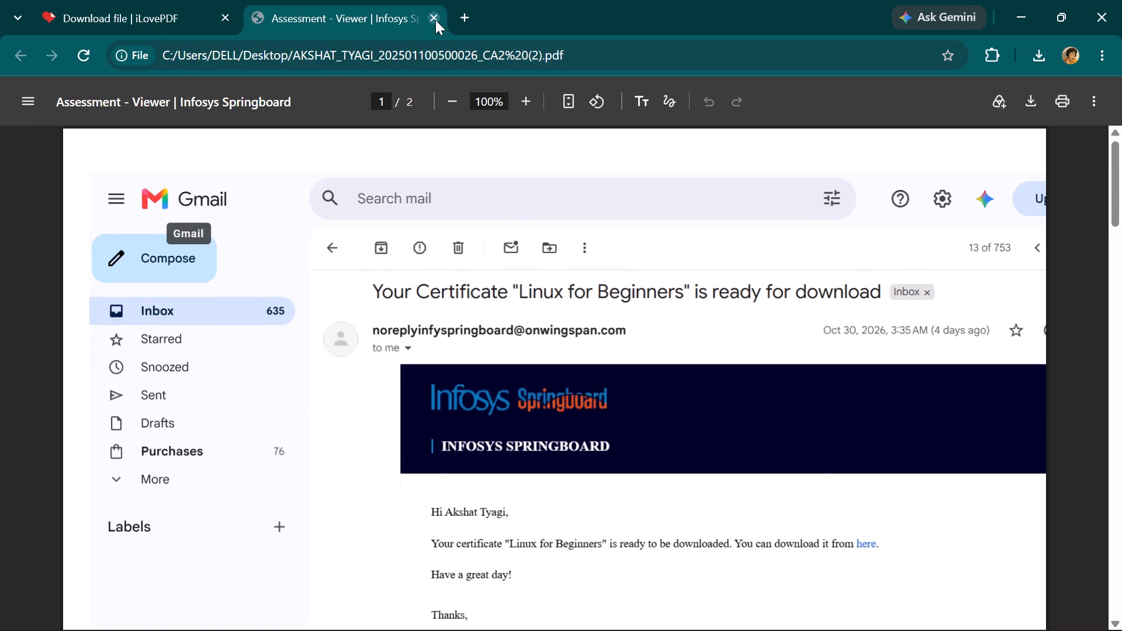
left_click(435, 20)
left_click(219, 16)
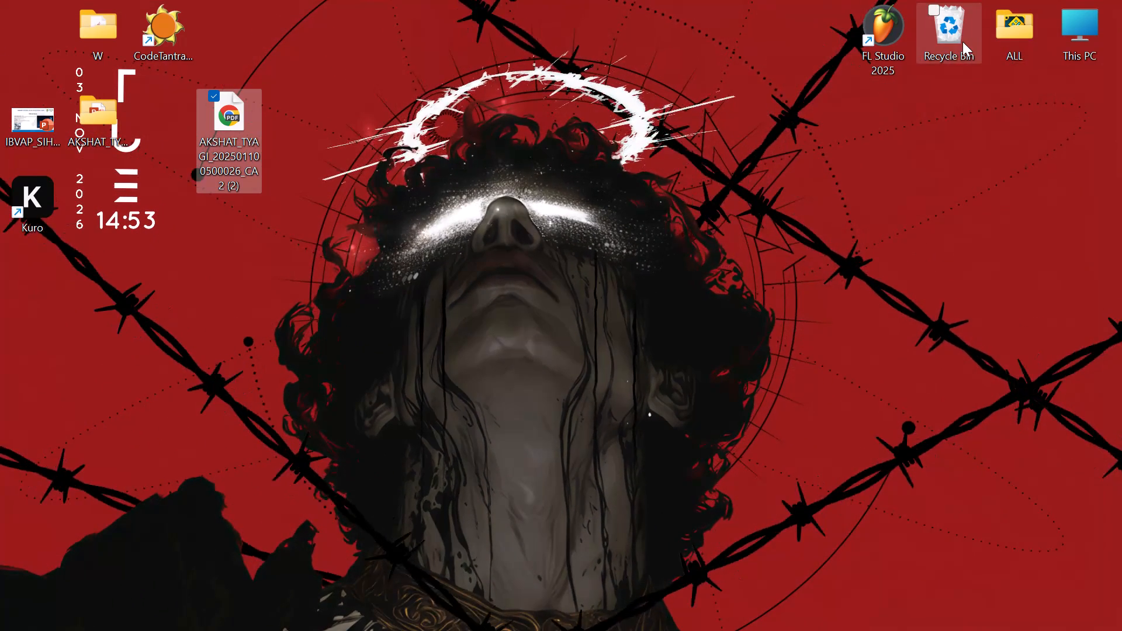
Empty the Recycle Bin from the desktop and confirm the permanent deletion.
right_click(962, 41)
left_click(904, 138)
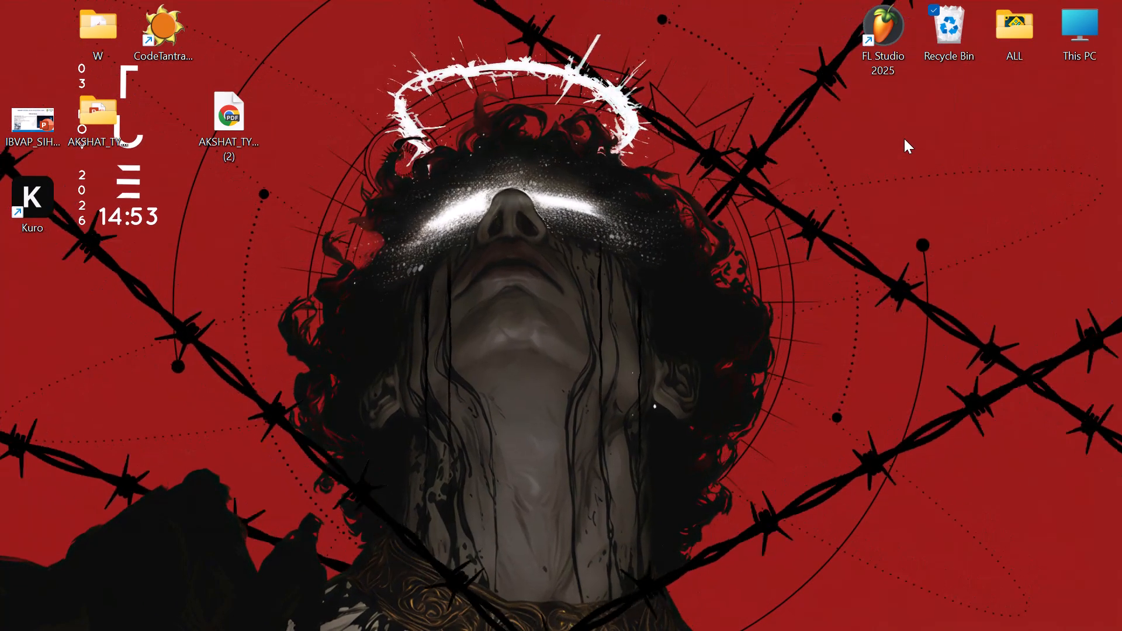
key("Return")
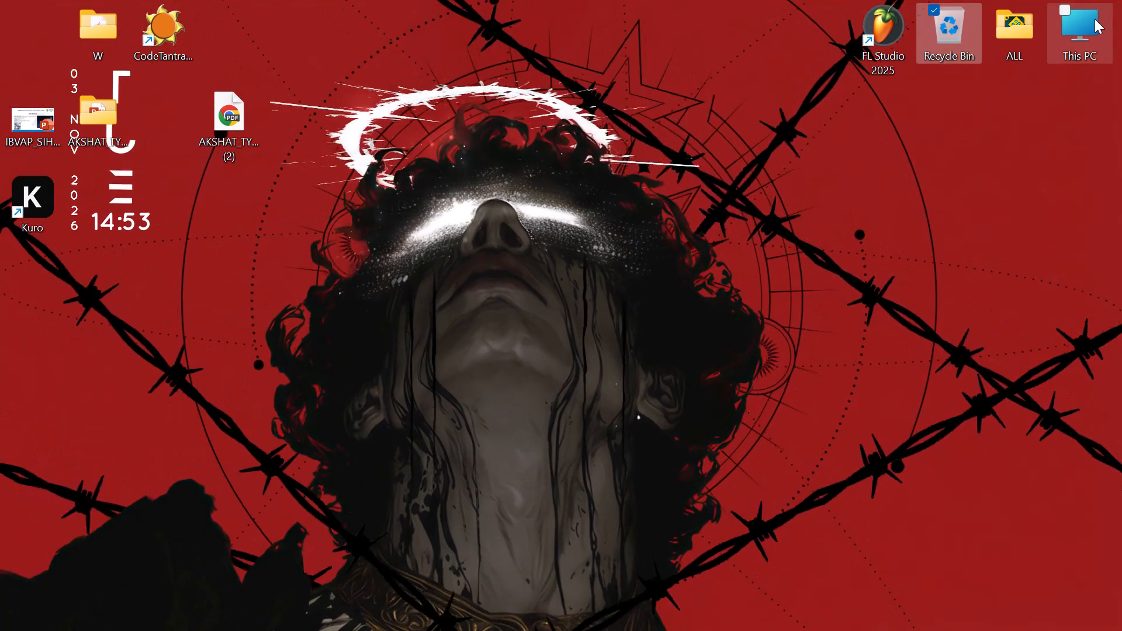
Open the Downloads folder in a maximized File Explorer window and delete the CA2 (1) and CA2 (2) PDFs.
double_click(1095, 19)
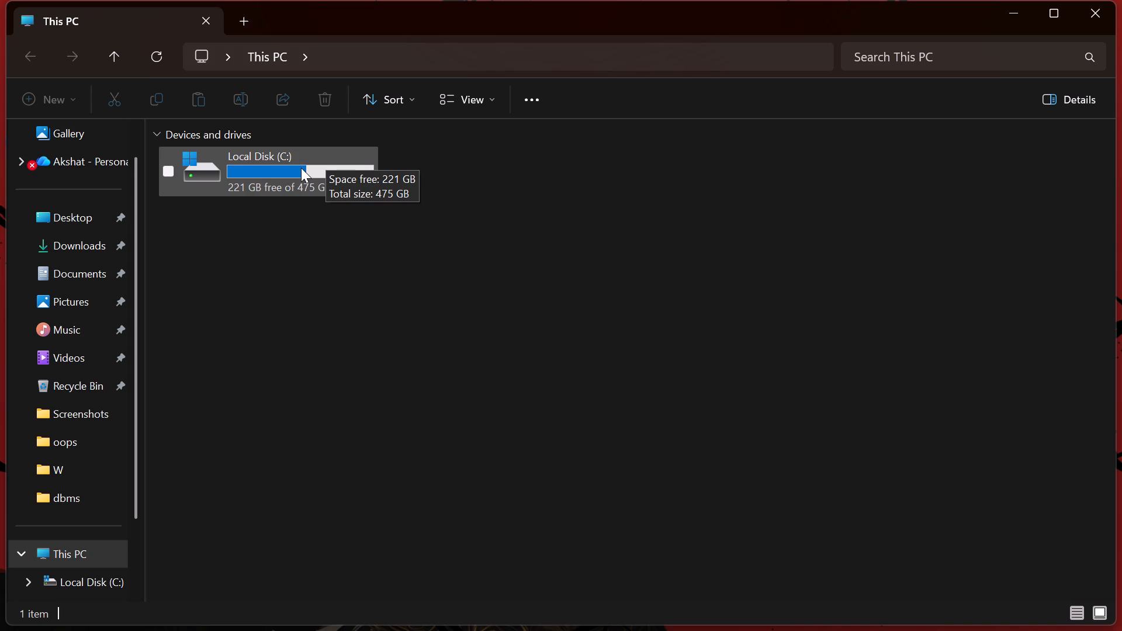
double_click(301, 168)
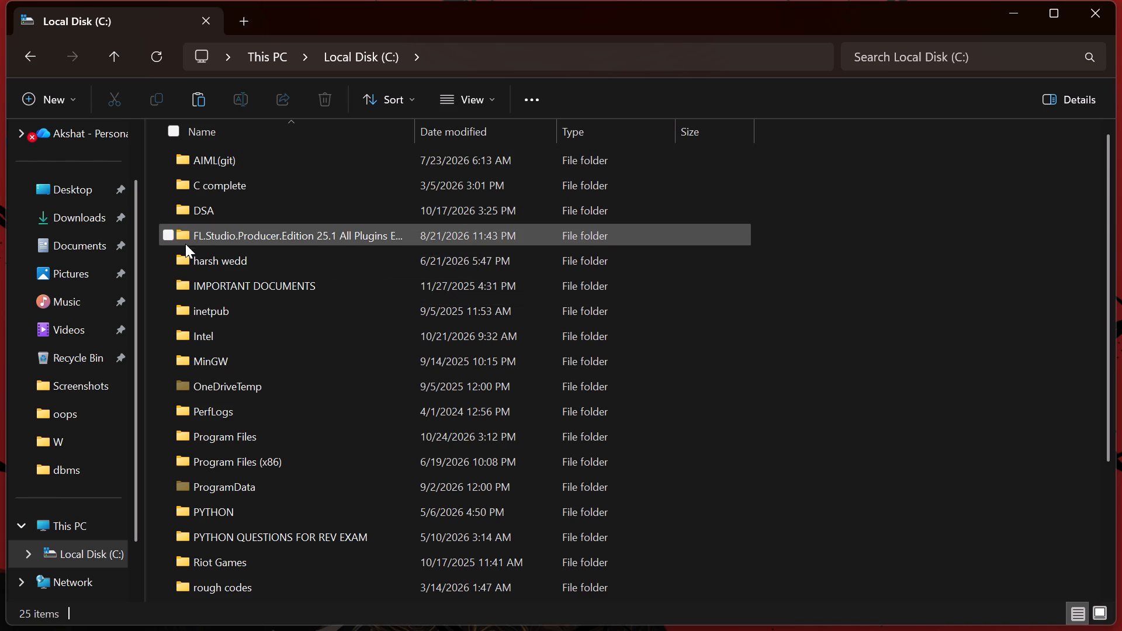
left_click_drag(515, 29, 515, 22)
left_click_drag(498, 22, 499, 19)
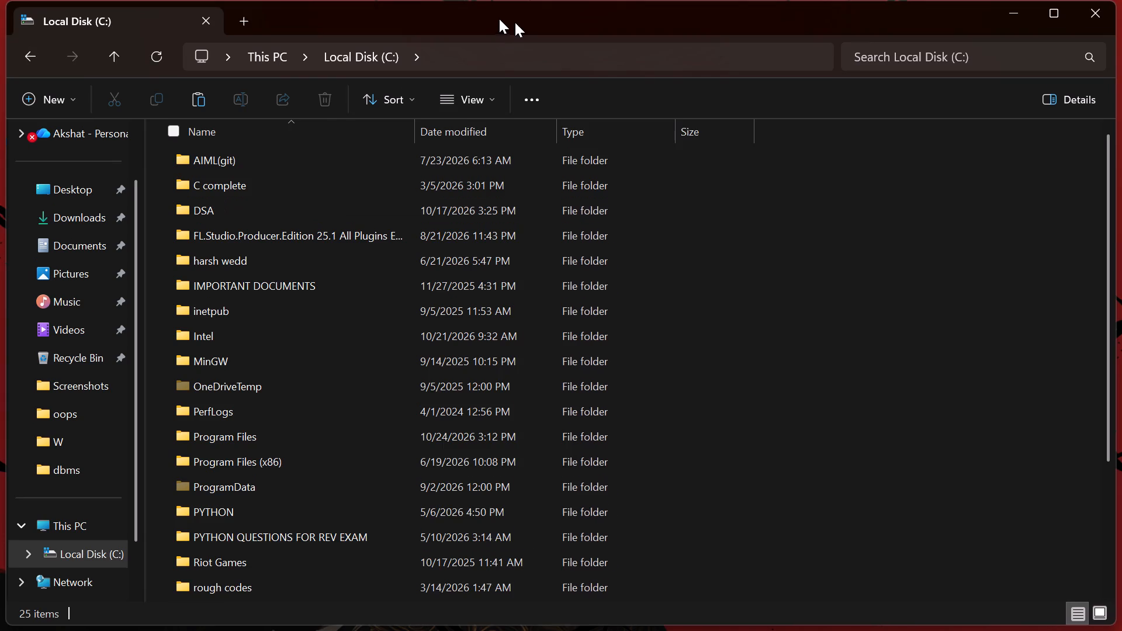
left_click_drag(499, 19, 507, 1)
left_click(40, 207)
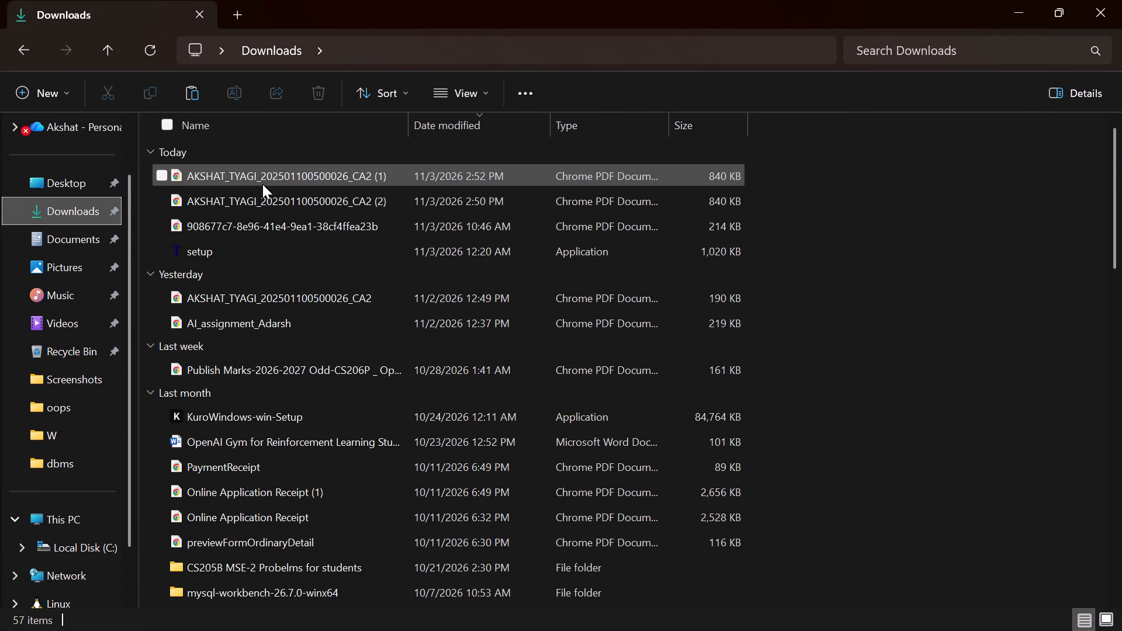
left_click(290, 165)
left_click(296, 202, "ctrl")
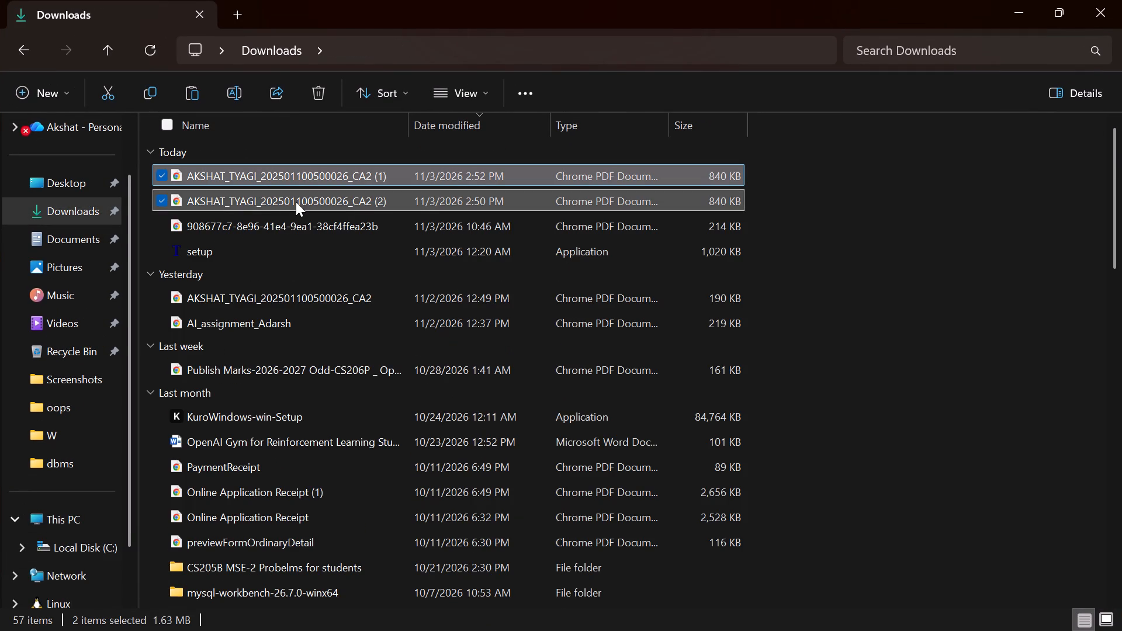
key("Delete")
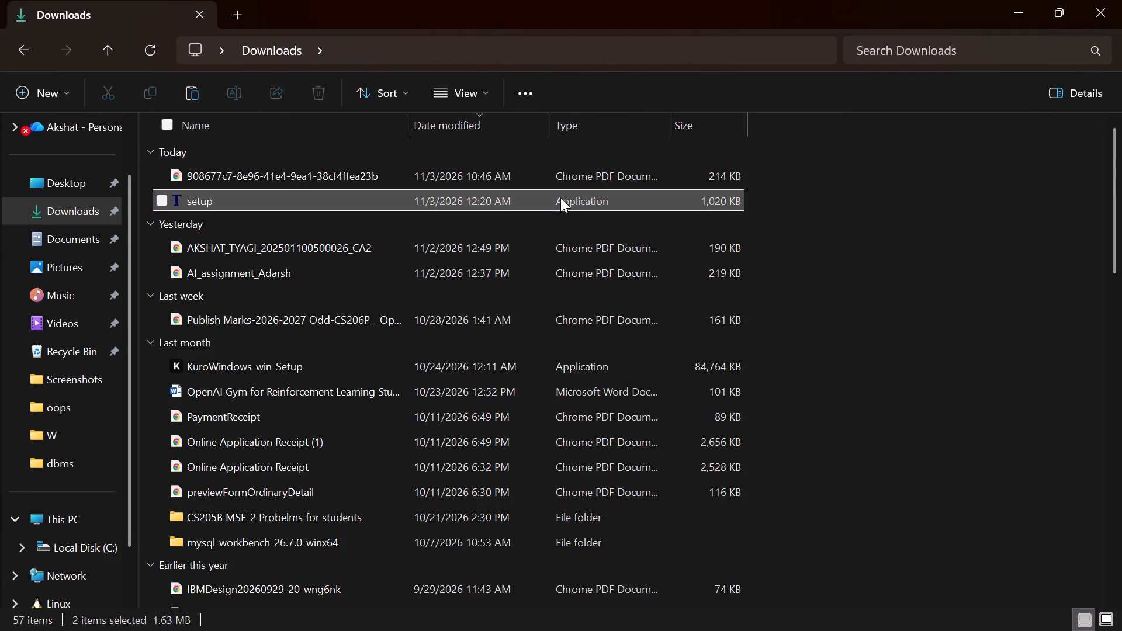
Check the contents of the Downloads PDF whose name starts with 908677c7, and close it.
double_click(567, 181)
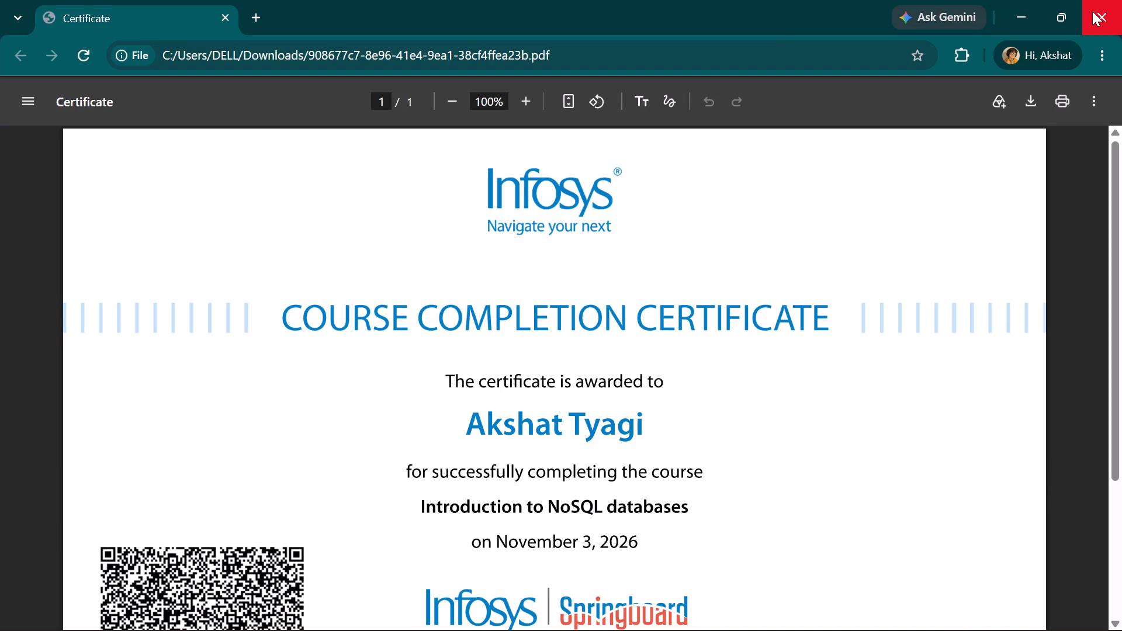
left_click(1092, 11)
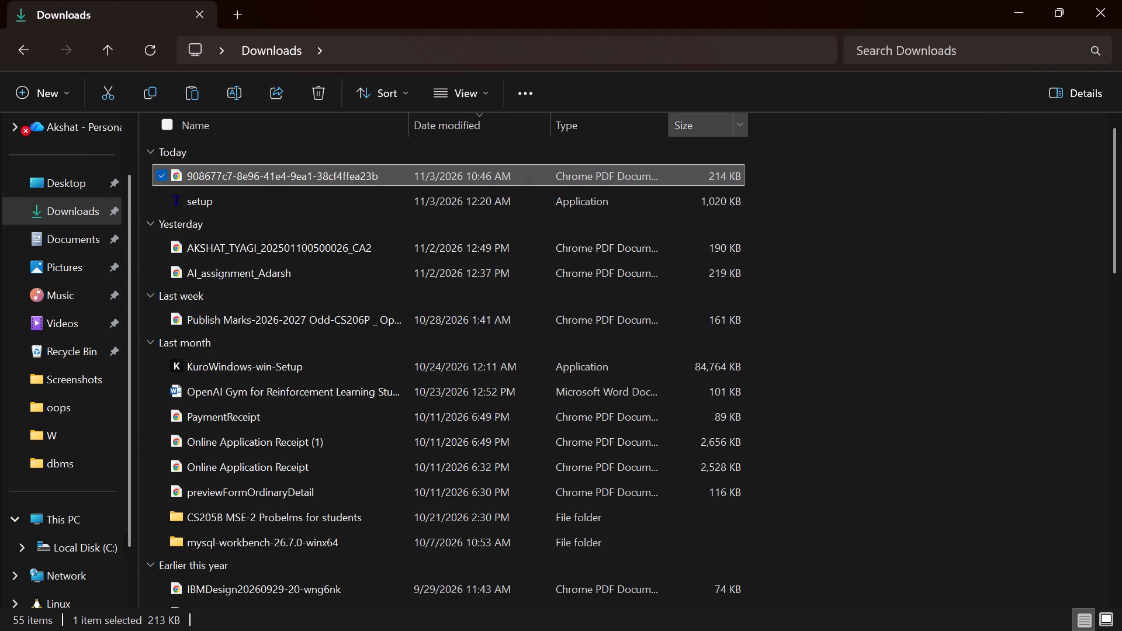
Check the contents of the older CA2 PDF under Yesterday in Downloads, close it and delete the file.
left_click(583, 248)
double_click(583, 250)
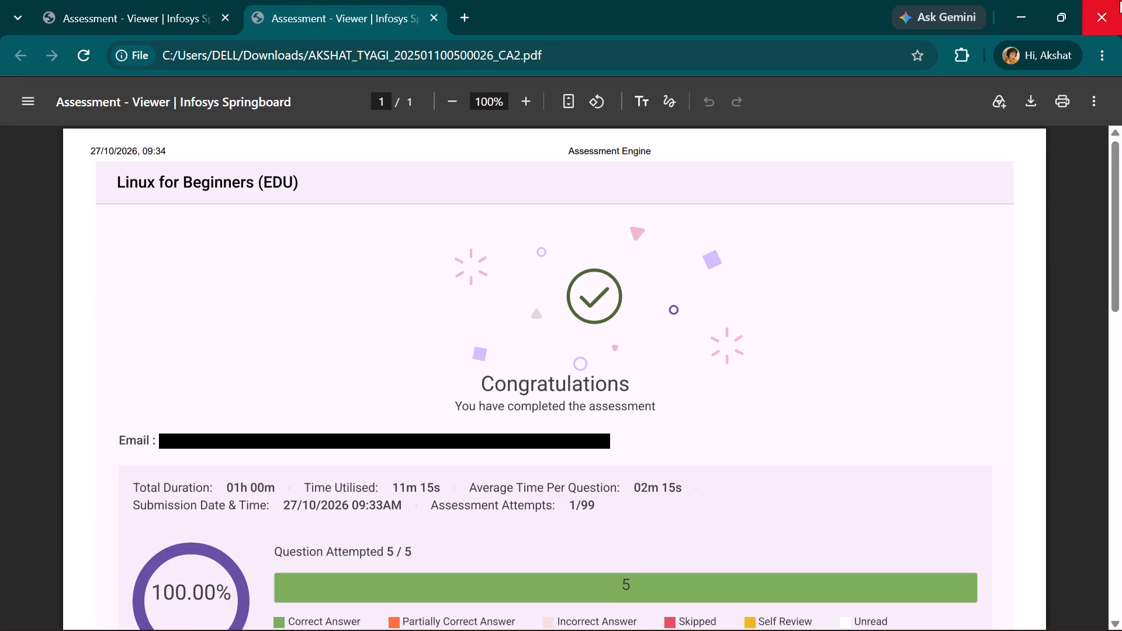
left_click(1120, 0)
key("Delete")
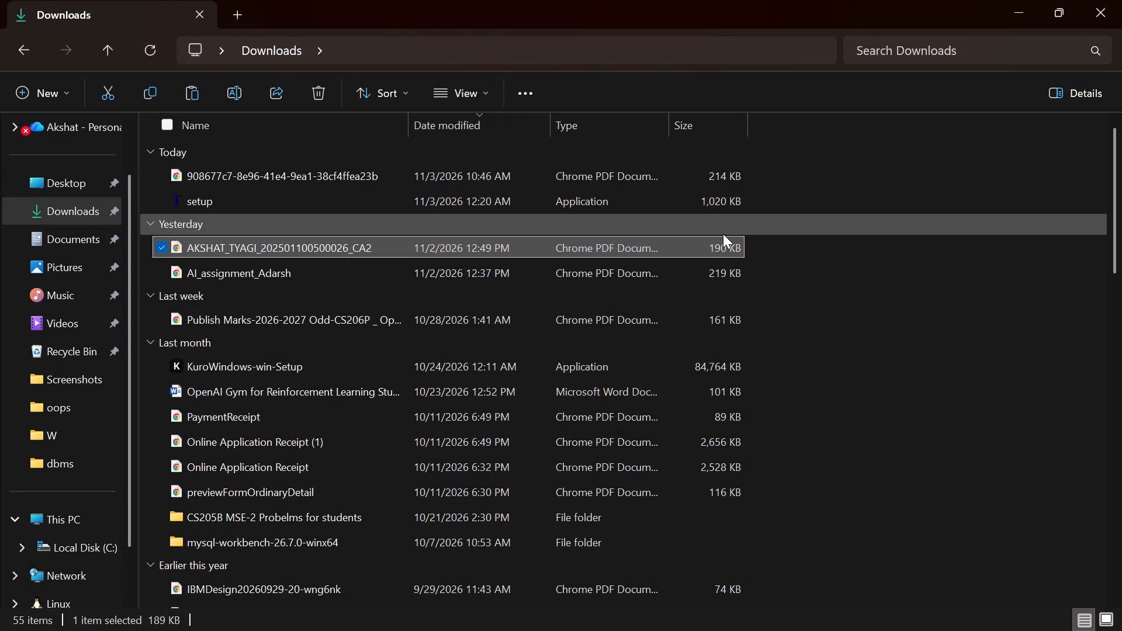
Skim the first page of the AI assignment PDF in Downloads, close it and delete the file.
left_click(684, 251)
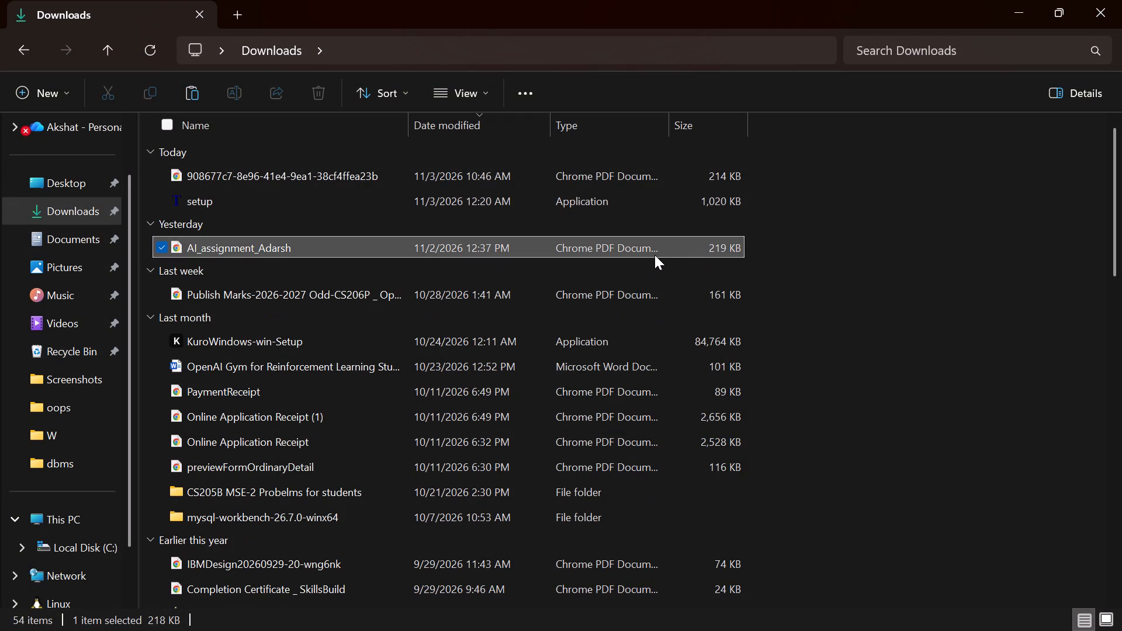
double_click(654, 248)
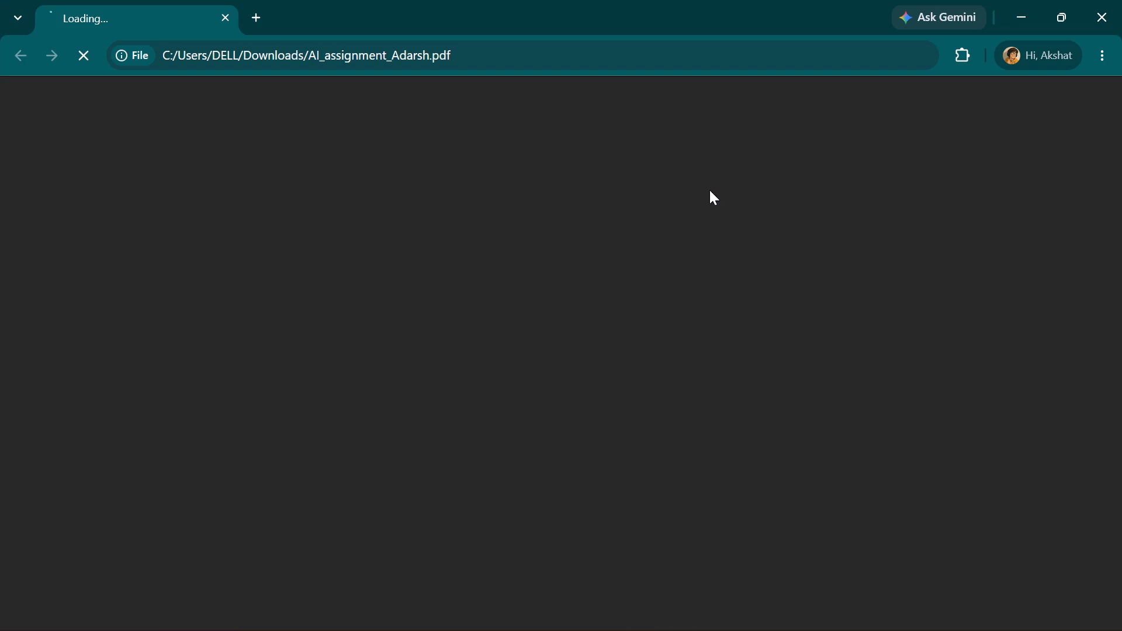
scroll(795, 243, "down", 1)
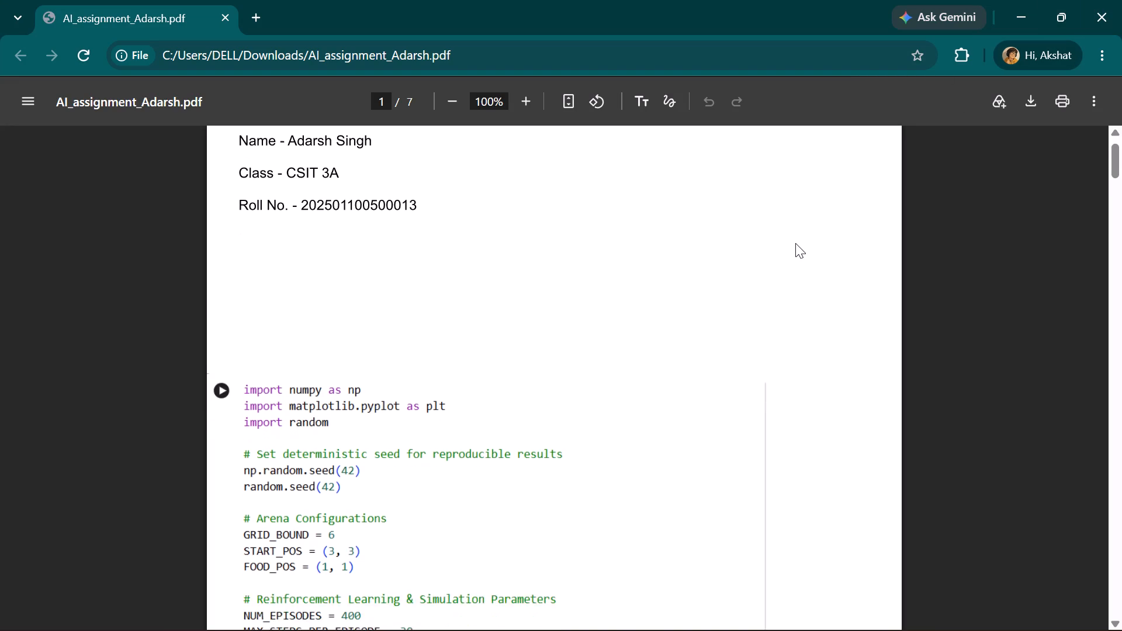
scroll(795, 243, "down", 2)
left_click(1121, 0)
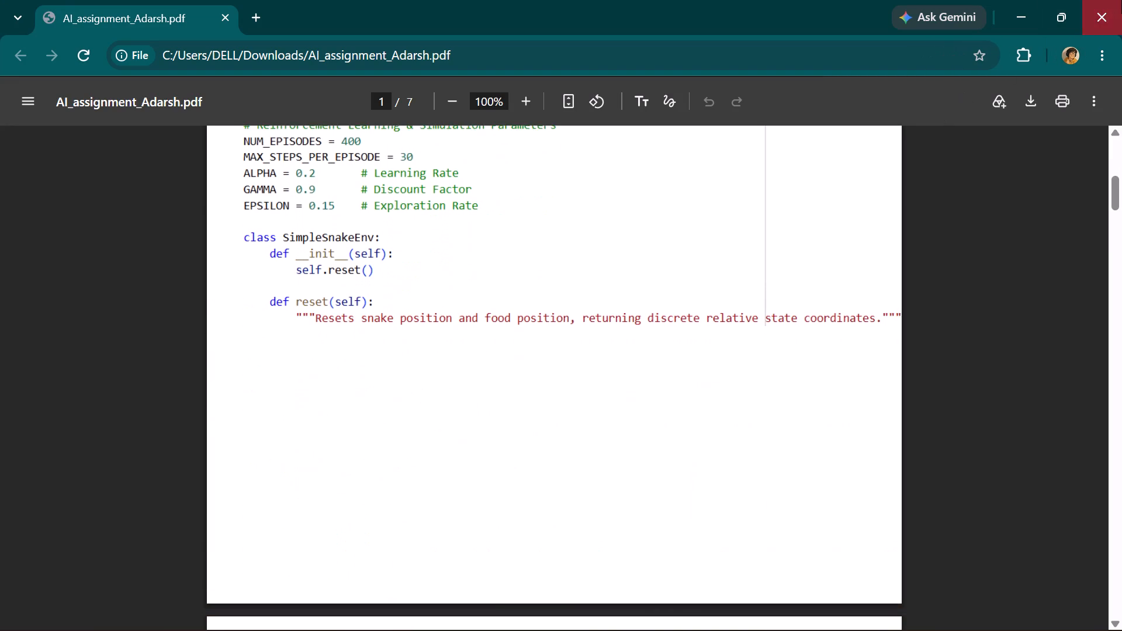
key("Delete")
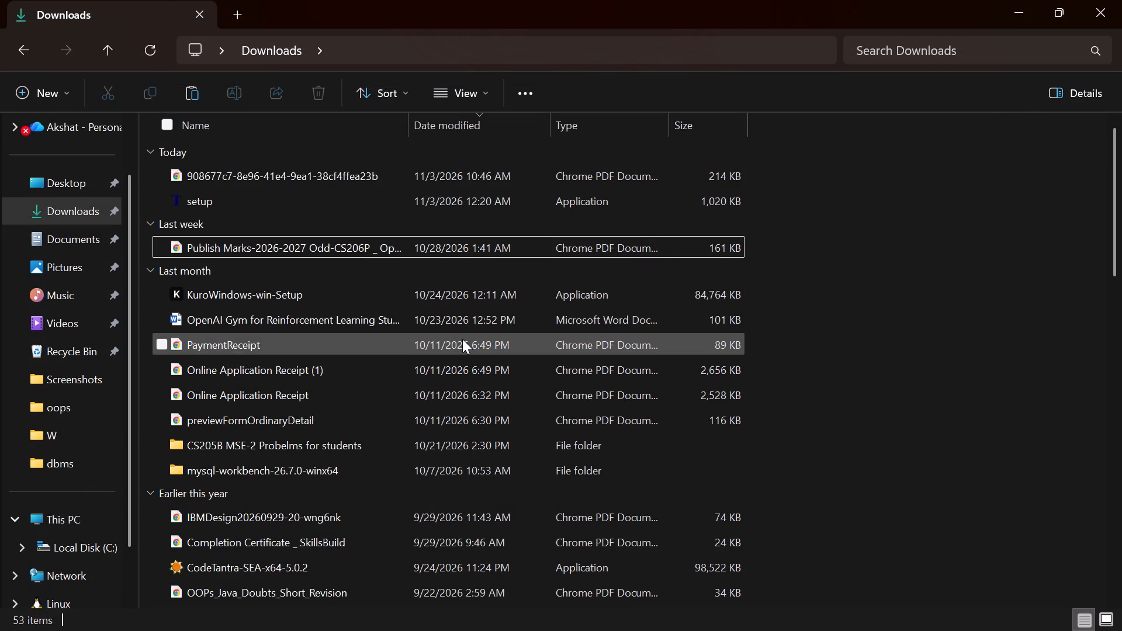
Check the Publish Marks 2026-2027 Odd CS206P Operating System Lab PDF in Downloads, and close its browser window.
double_click(510, 255)
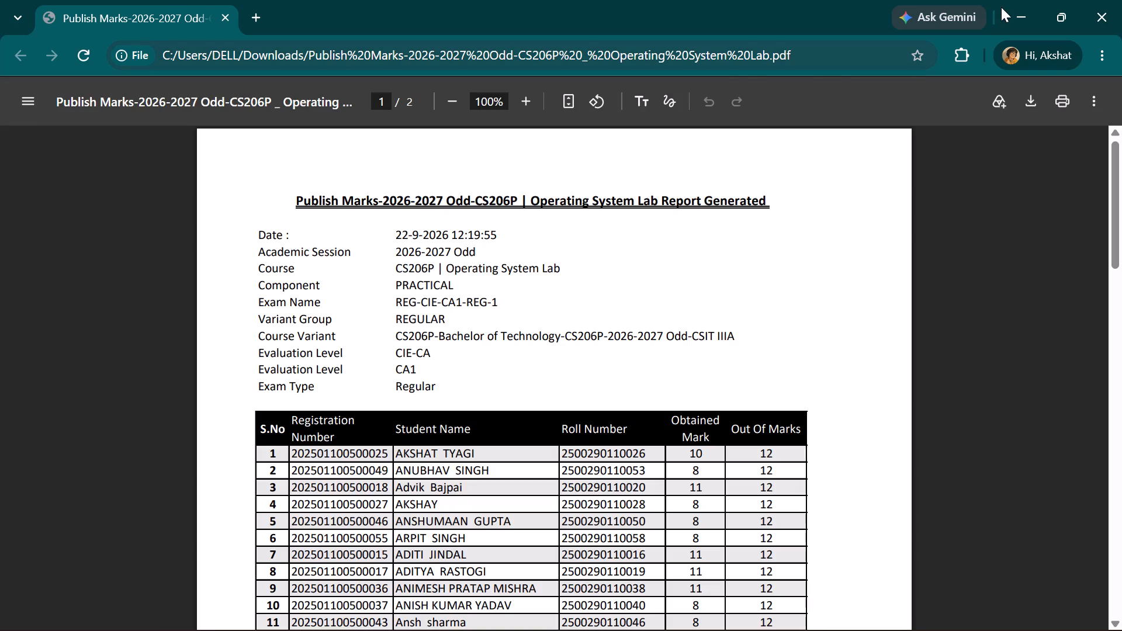
left_click(1078, 0)
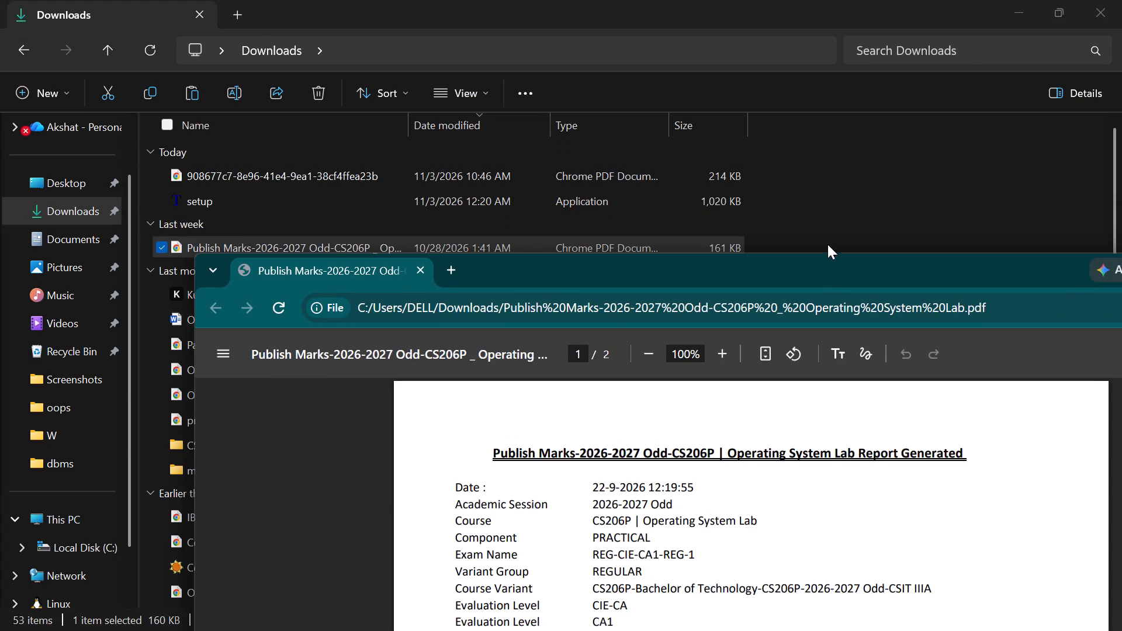
left_click_drag(820, 268, 684, 278)
left_click_drag(763, 275, 587, 293)
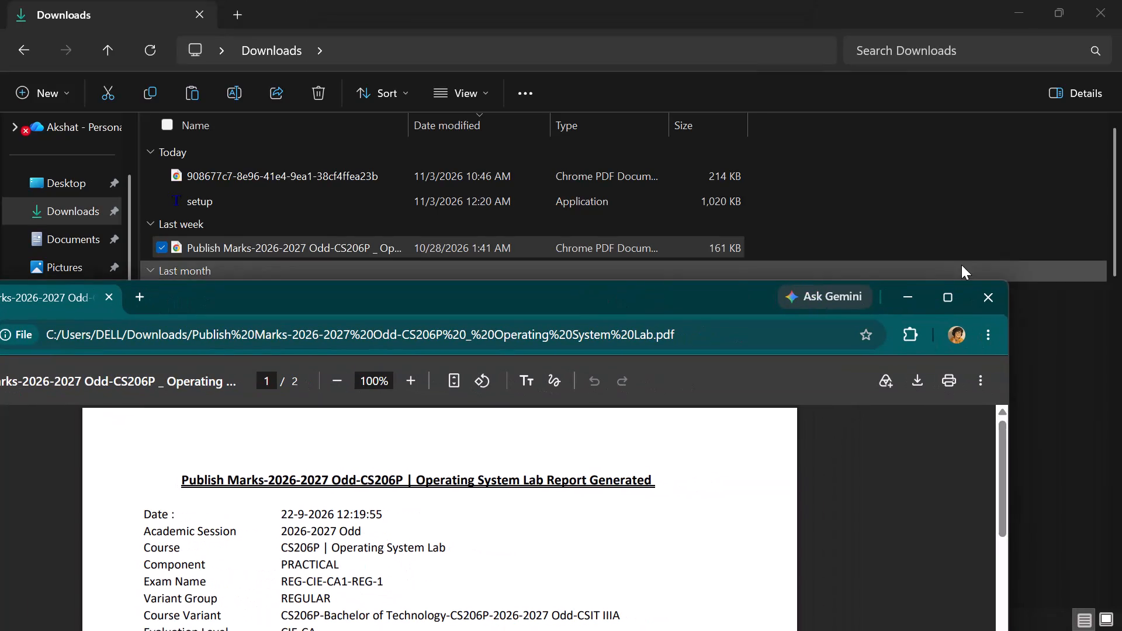
left_click(977, 292)
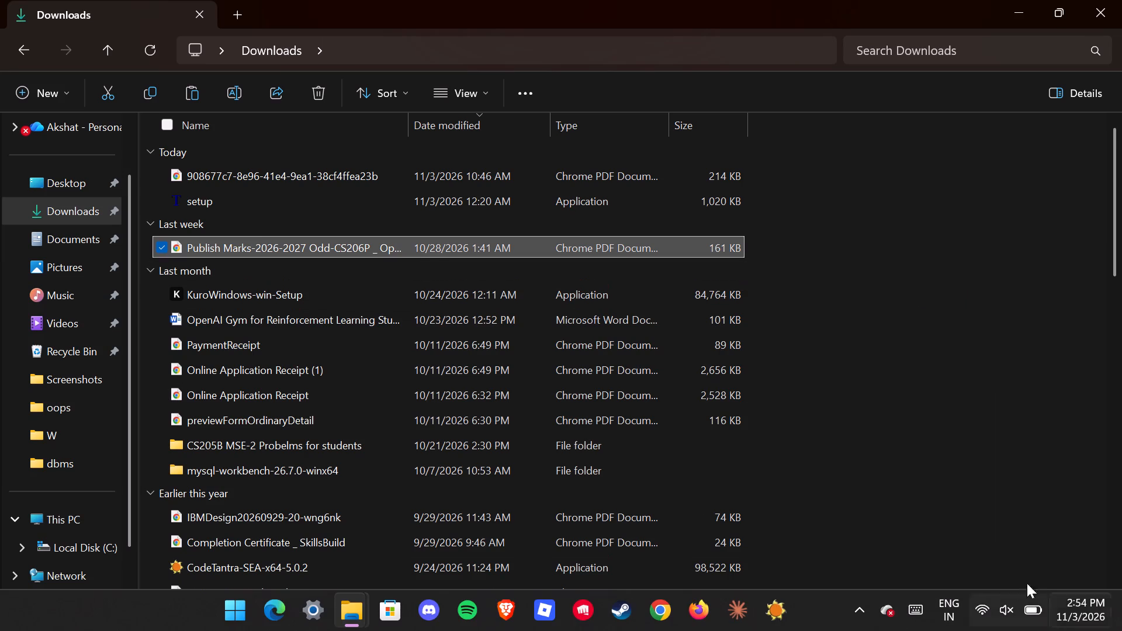
Switch to Chrome and open a new browser window with the kiet.edu profile.
left_click(664, 607)
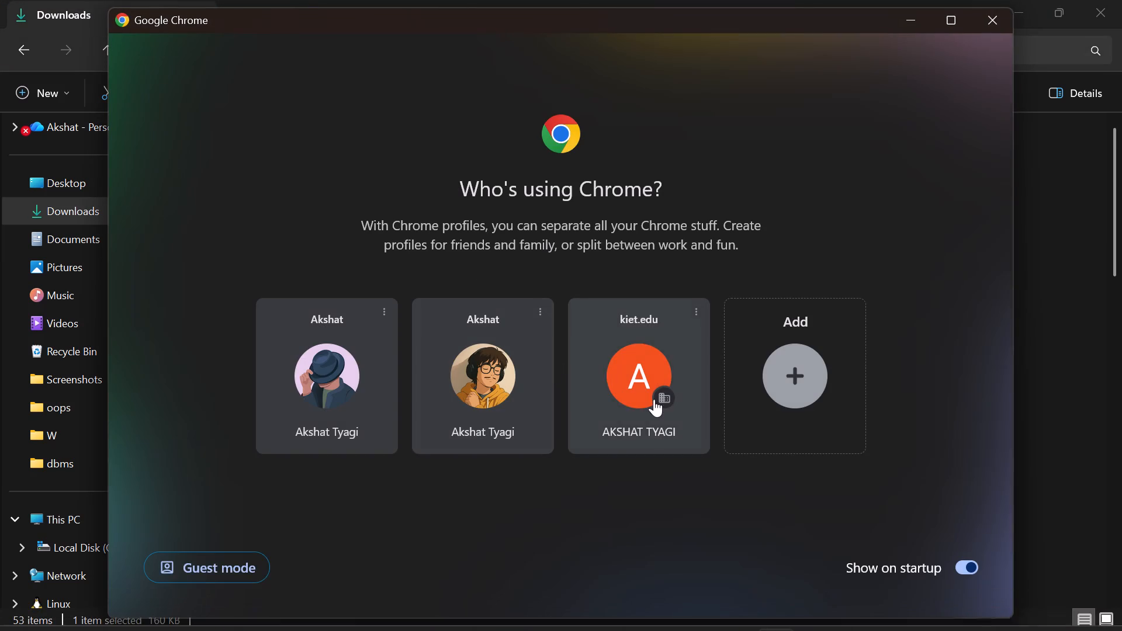
left_click(654, 399)
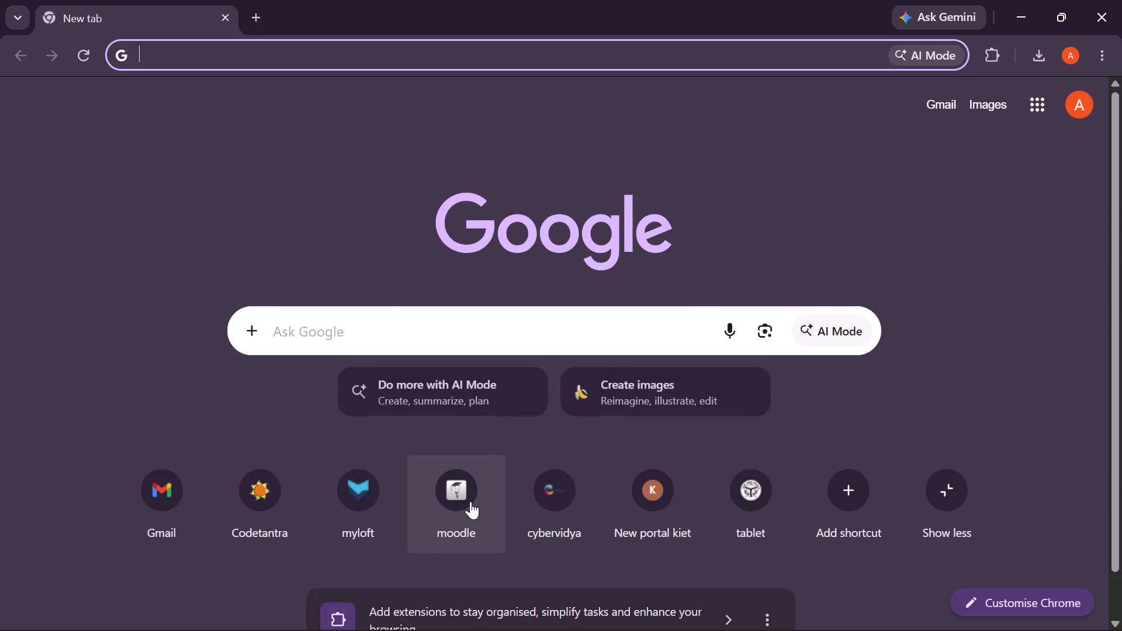
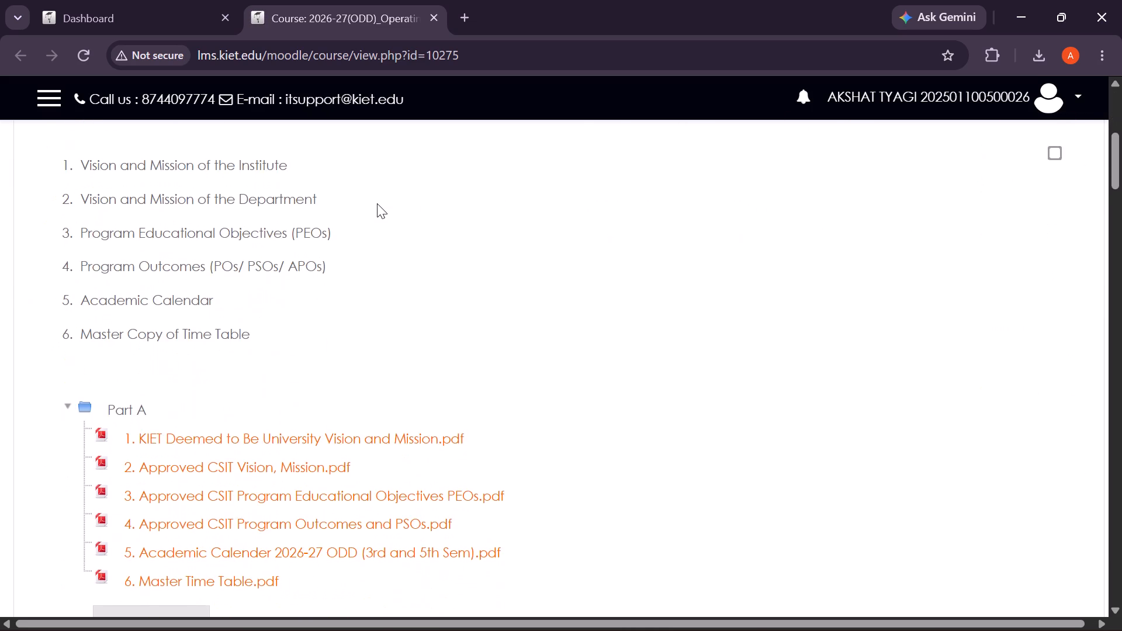
Open the CA2 Part1 (03 Marks) assignment in the Operating System course.
scroll(377, 203, "down", 4)
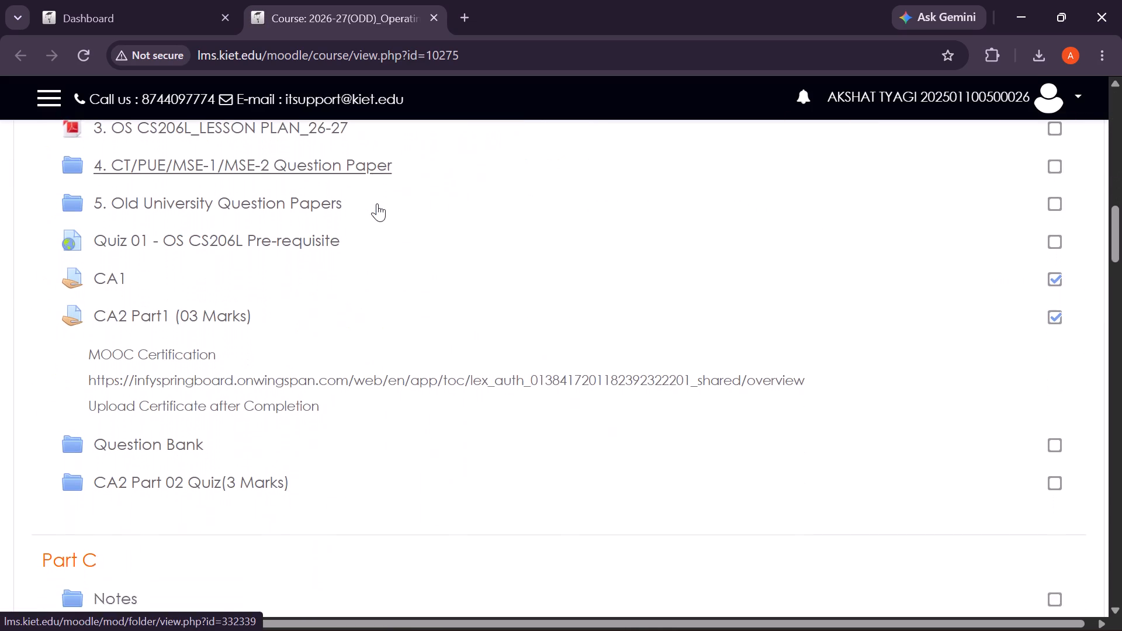
scroll(377, 203, "down", 1)
scroll(342, 258, "down", 1)
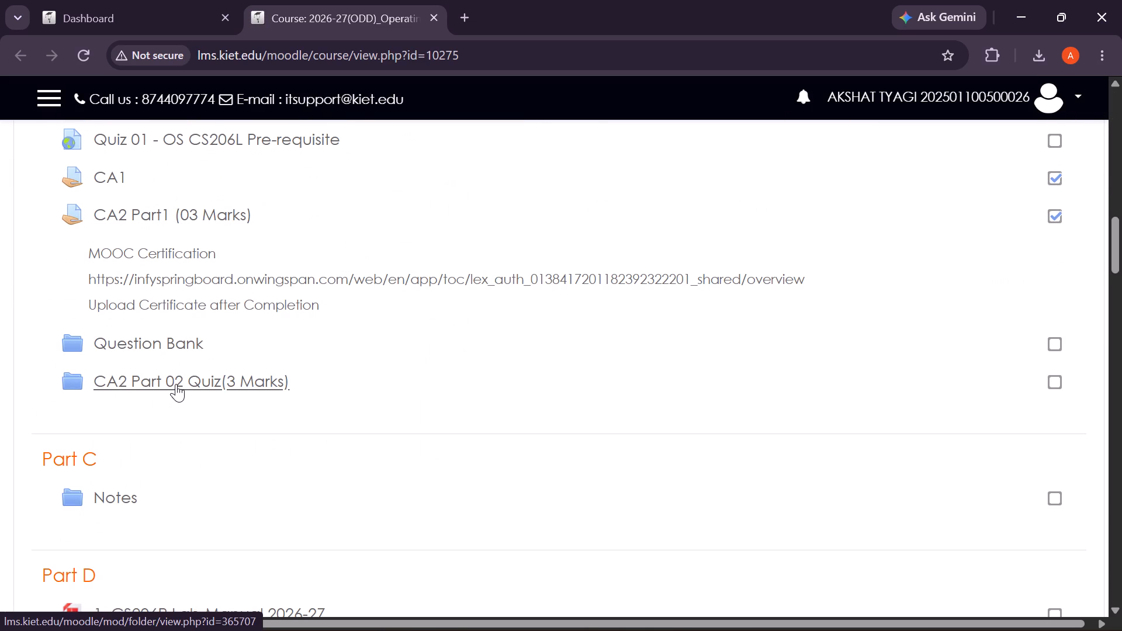
left_click(210, 220)
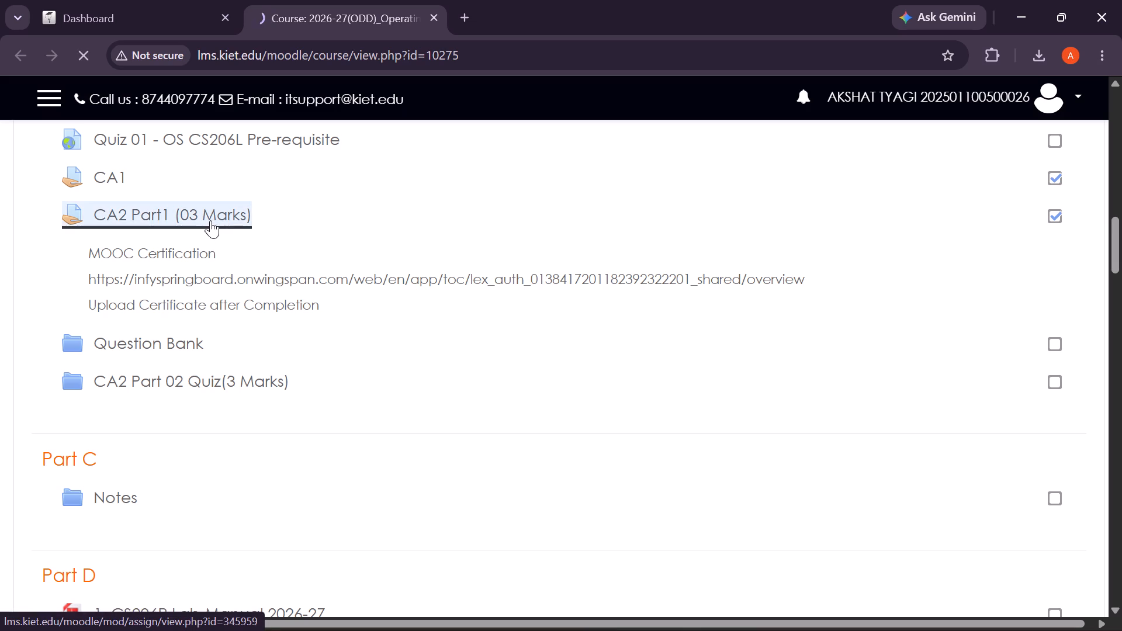
Download the submitted CA2 PDF, keep it despite the block, and open it to check its contents.
scroll(331, 362, "down", 3)
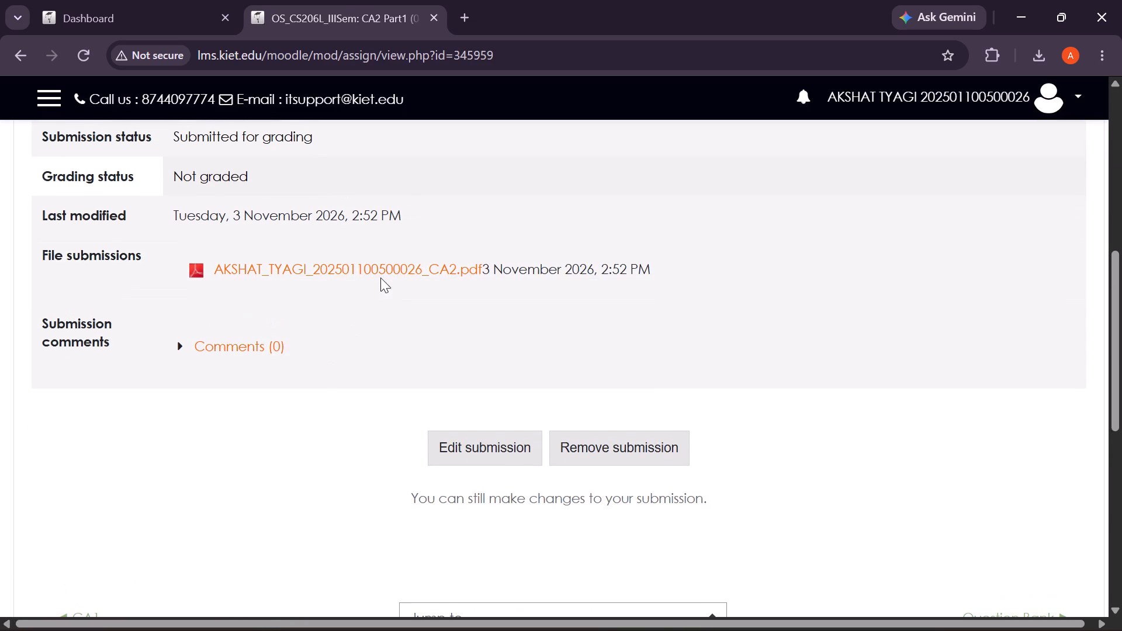
left_click(382, 272)
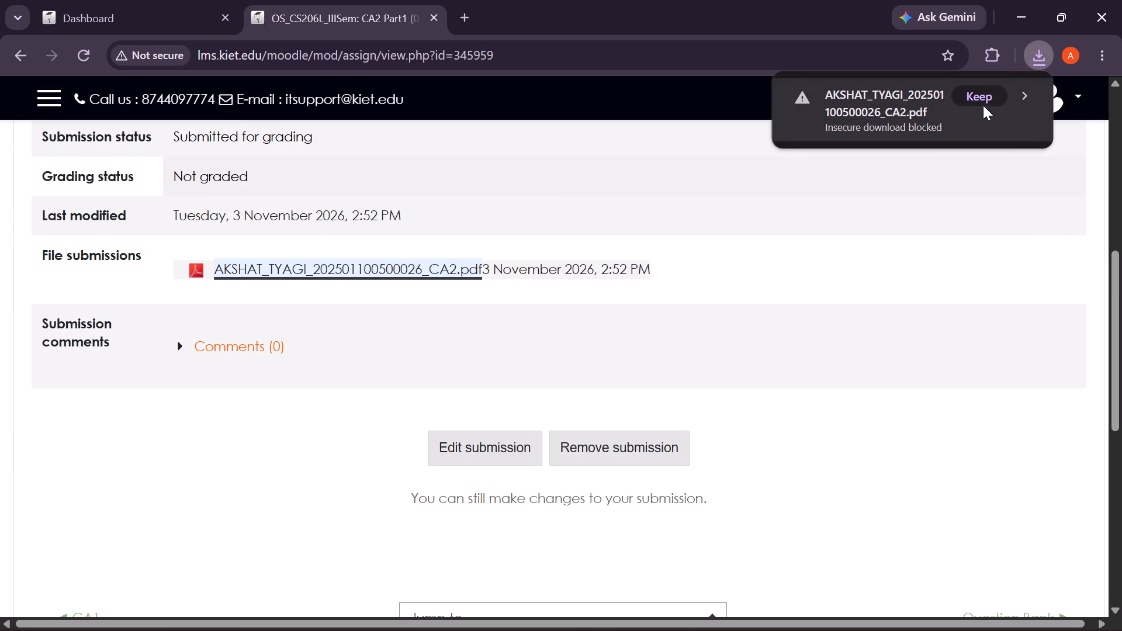
left_click(983, 105)
left_click(910, 116)
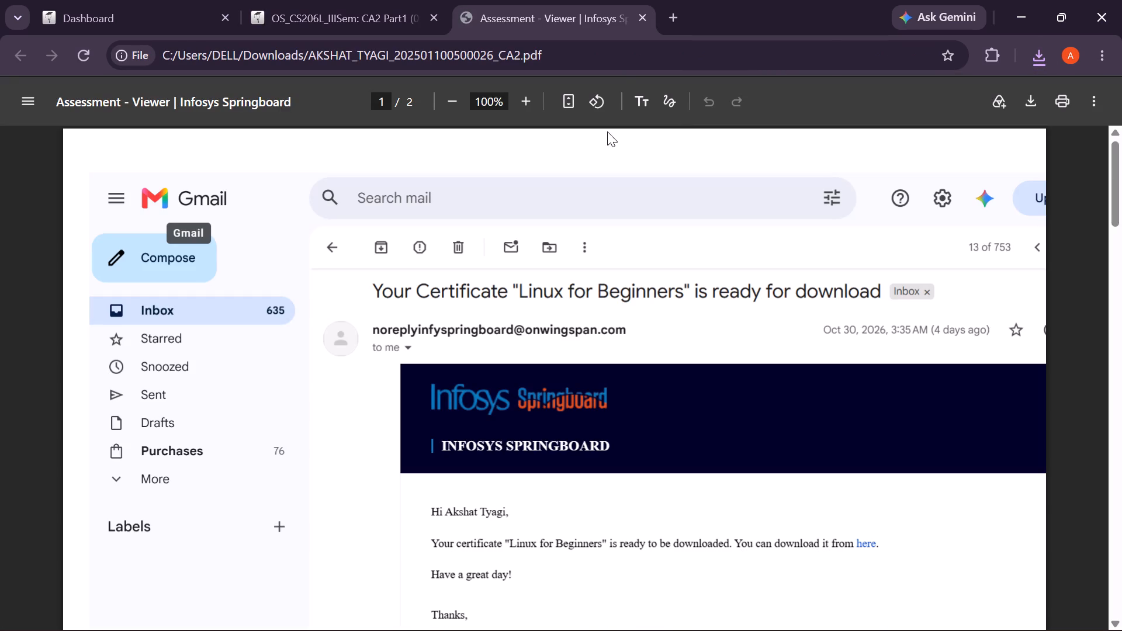
left_click_drag(638, 20, 636, 26)
Show the newly downloaded CA2 PDF in the Downloads folder and delete it.
left_click(1037, 66)
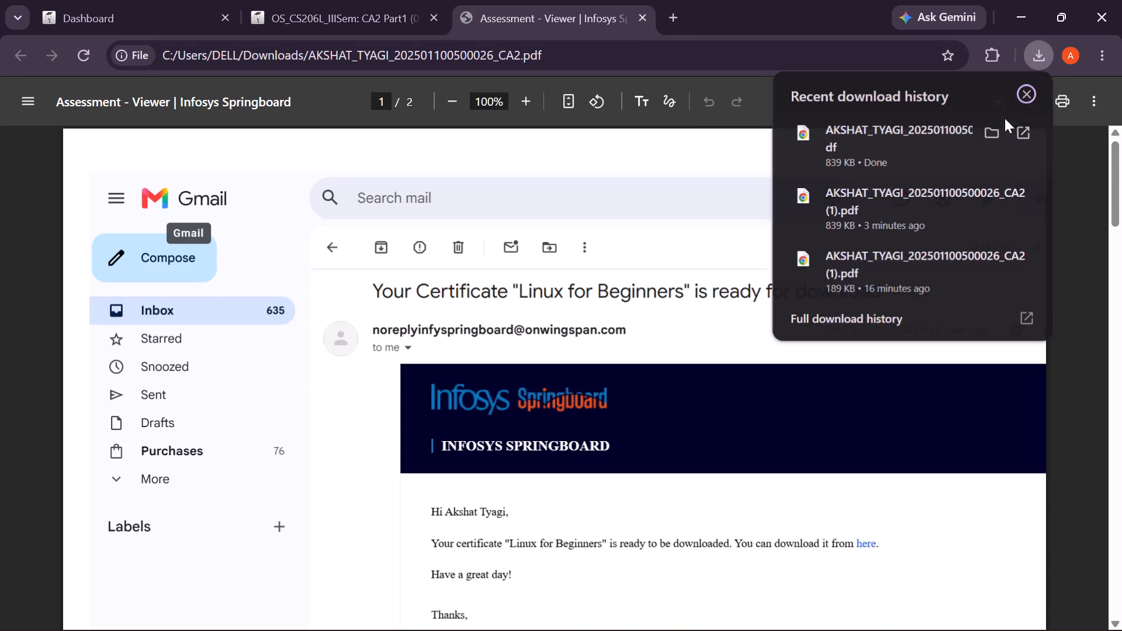
left_click(998, 129)
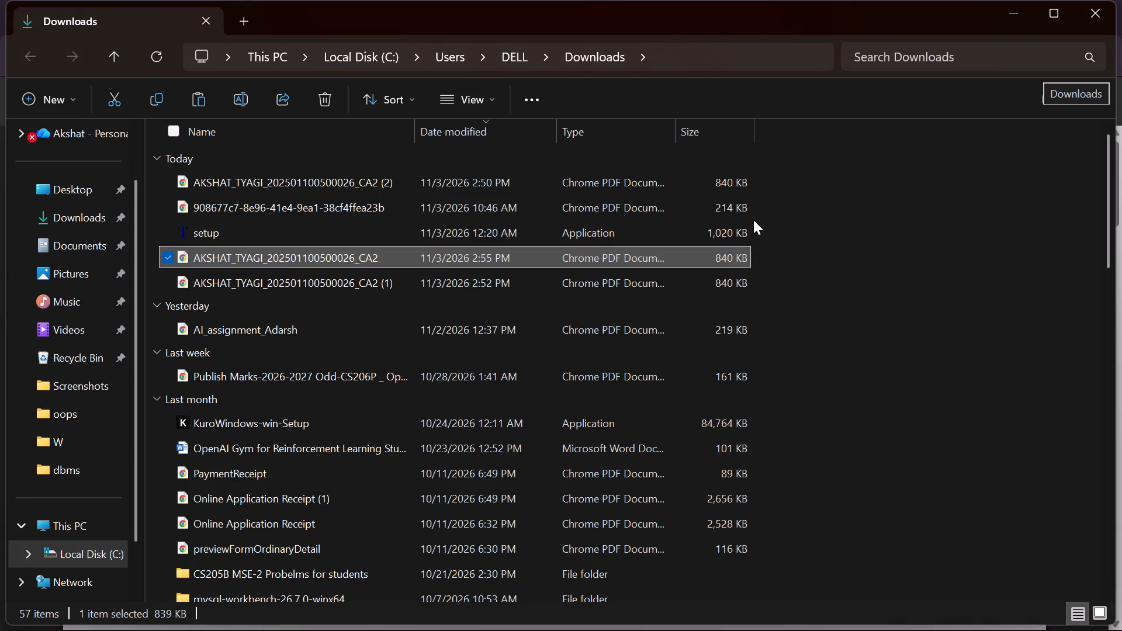
key("Delete")
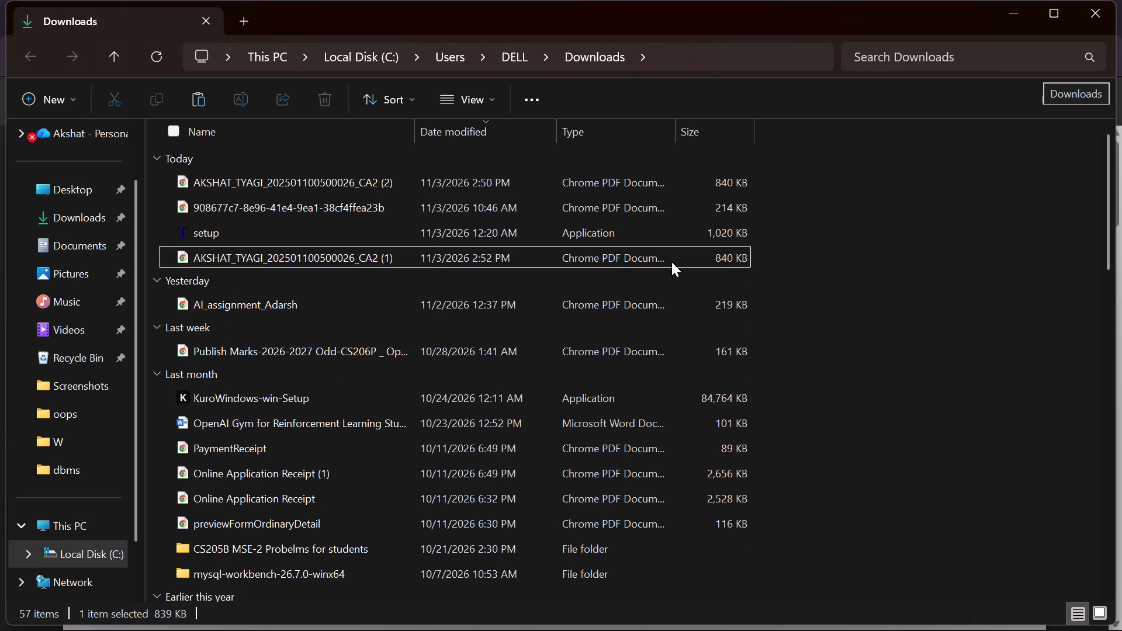
Try to open the CA2 (2) PDF from the Downloads folder, and close its browser tab.
scroll(670, 262, "up", 2)
double_click(688, 188)
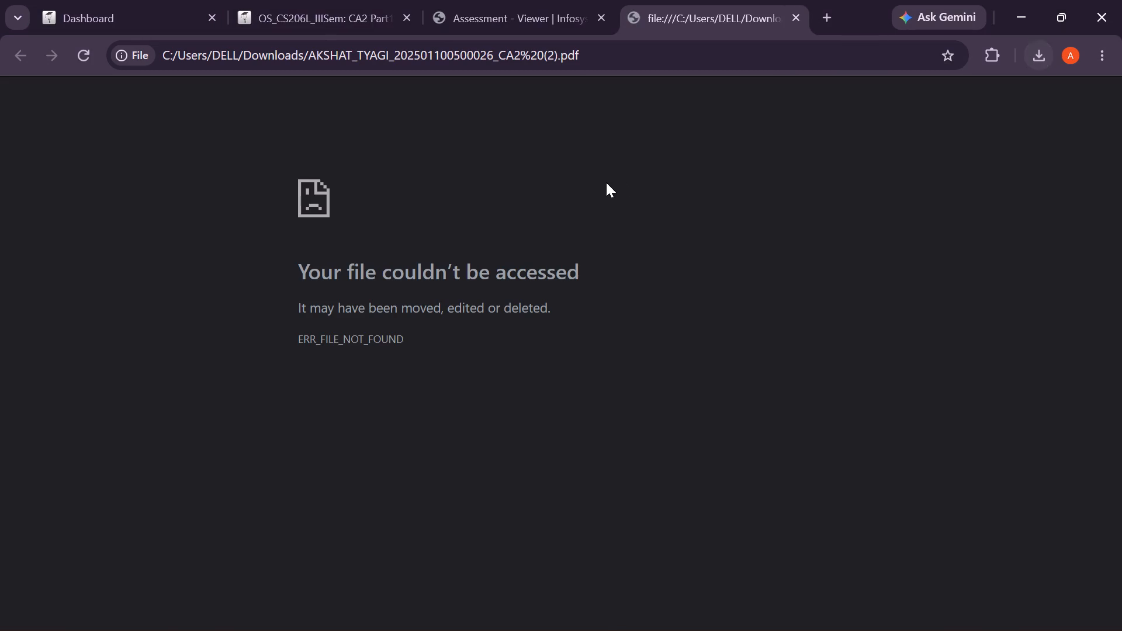
left_click(800, 14)
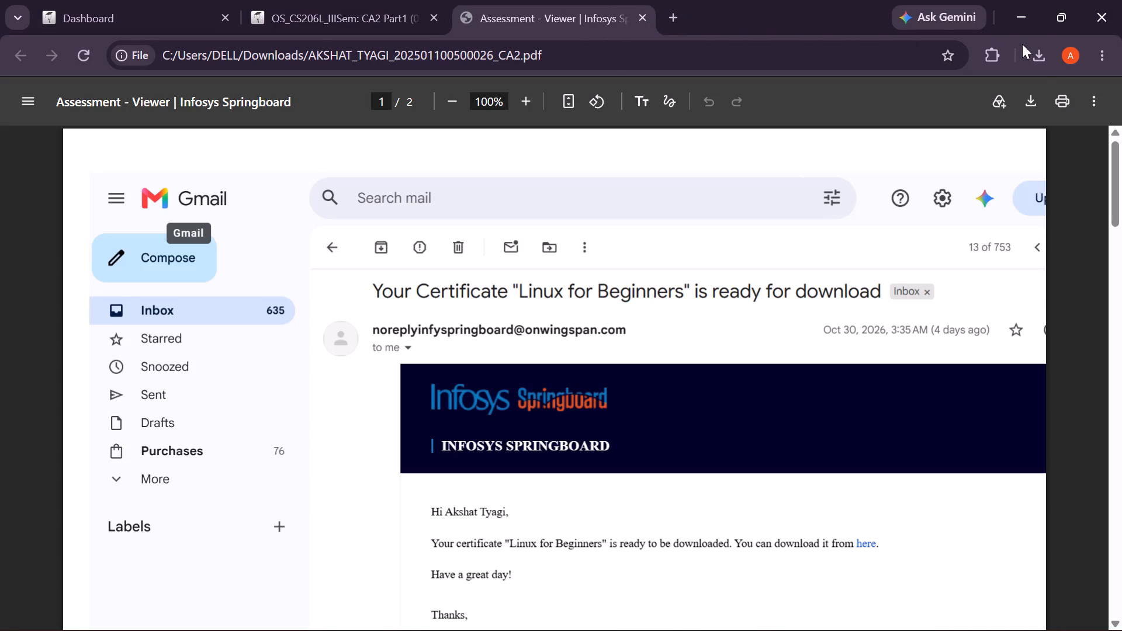
Try to locate the three recent CA2 downloads from the download history, and close the history and the submission PDF.
left_click(1028, 48)
left_click(995, 137)
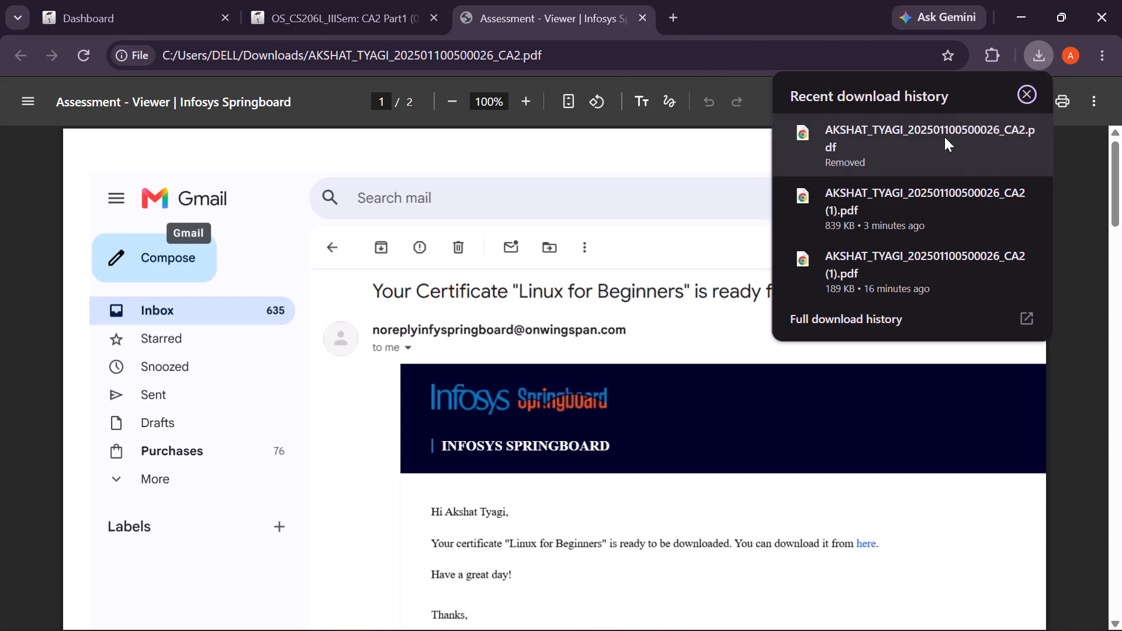
left_click(997, 193)
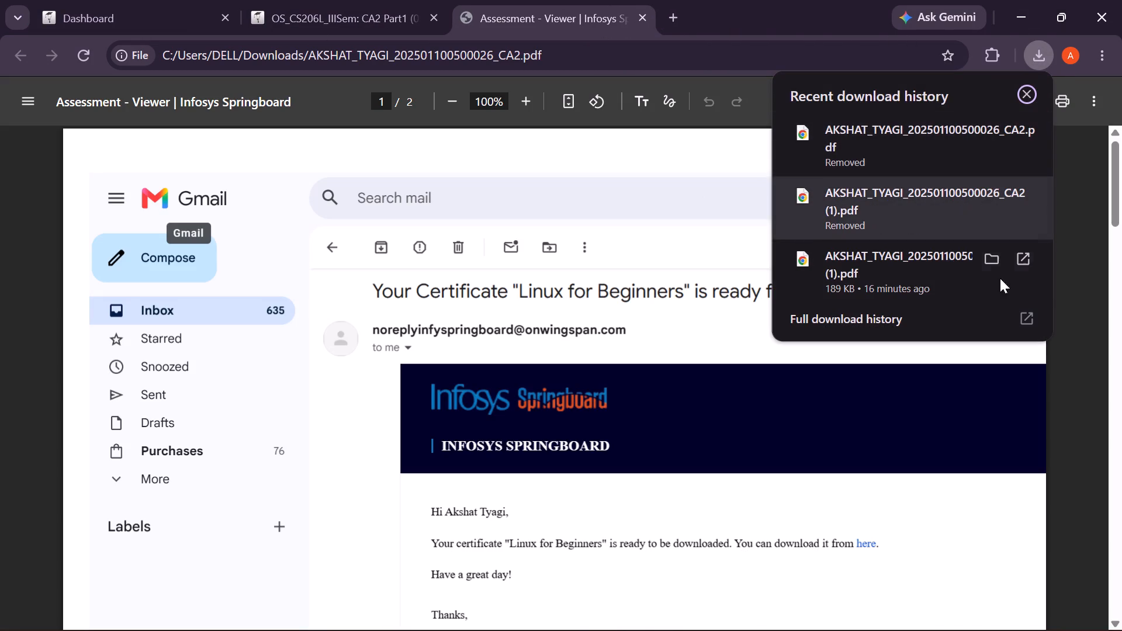
left_click(996, 265)
scroll(939, 254, "down", 1)
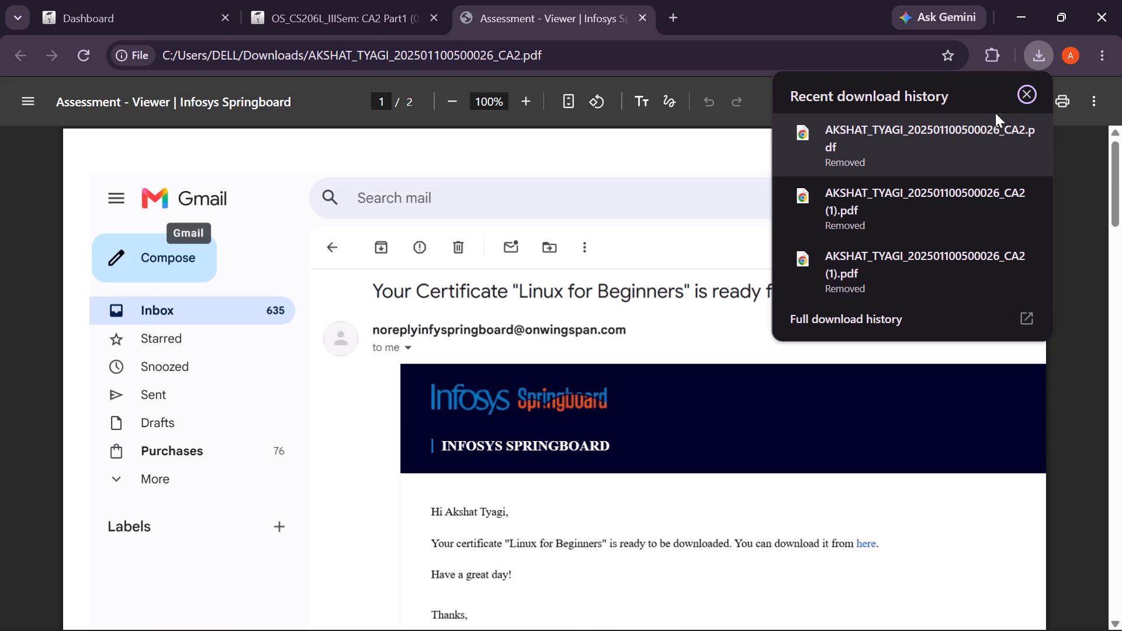
left_click(1020, 105)
left_click(639, 15)
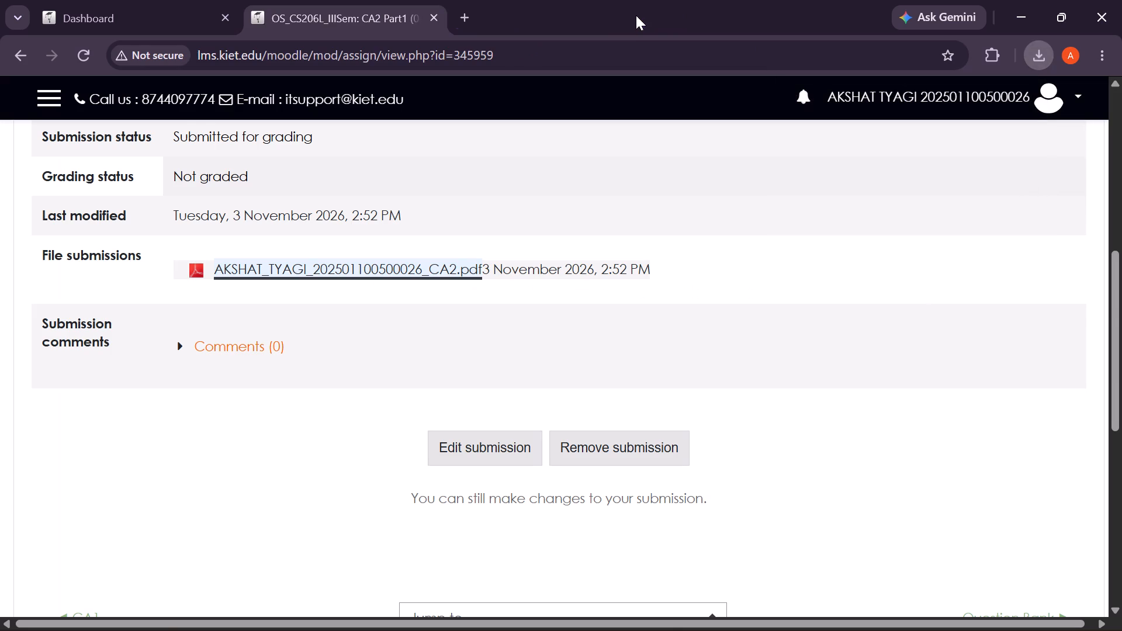
Return to the Operating System course page and look through its sections from Part C to Additional Online Resource.
scroll(467, 190, "up", 1)
scroll(439, 271, "up", 2)
scroll(439, 271, "right", 7)
scroll(292, 271, "down", 1)
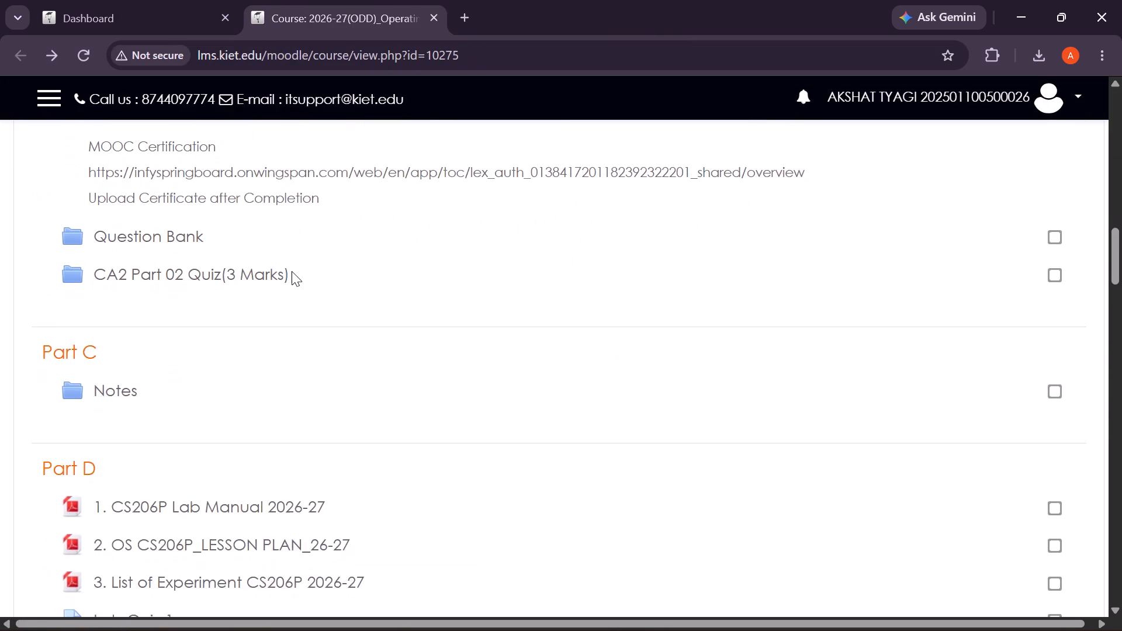
scroll(292, 271, "down", 2)
scroll(292, 271, "up", 1)
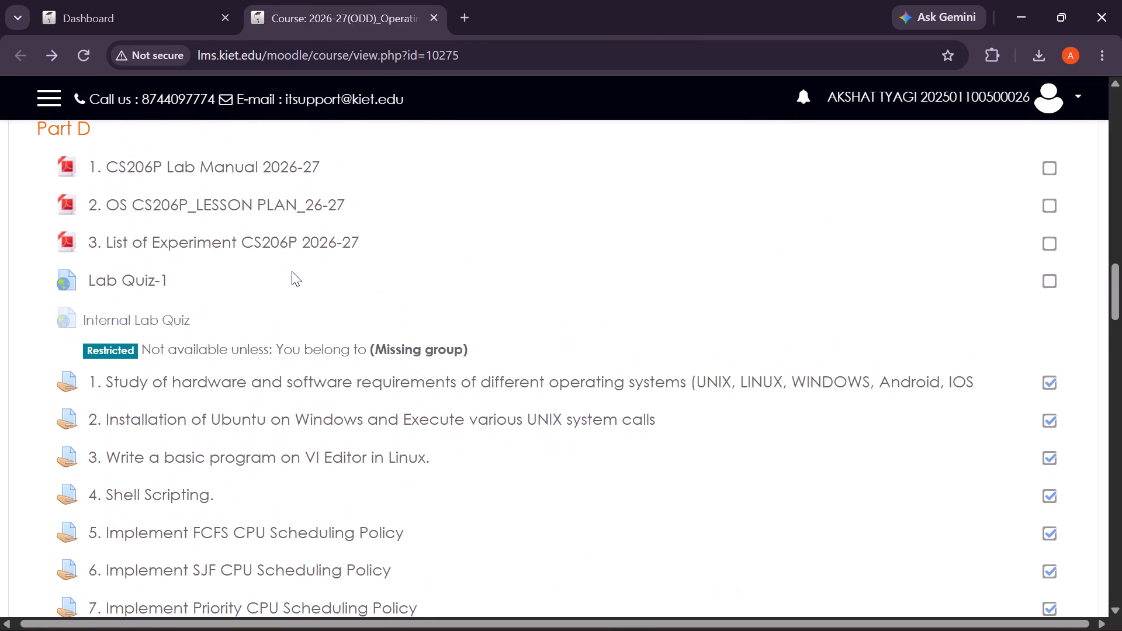
scroll(292, 271, "up", 1)
scroll(292, 271, "down", 2)
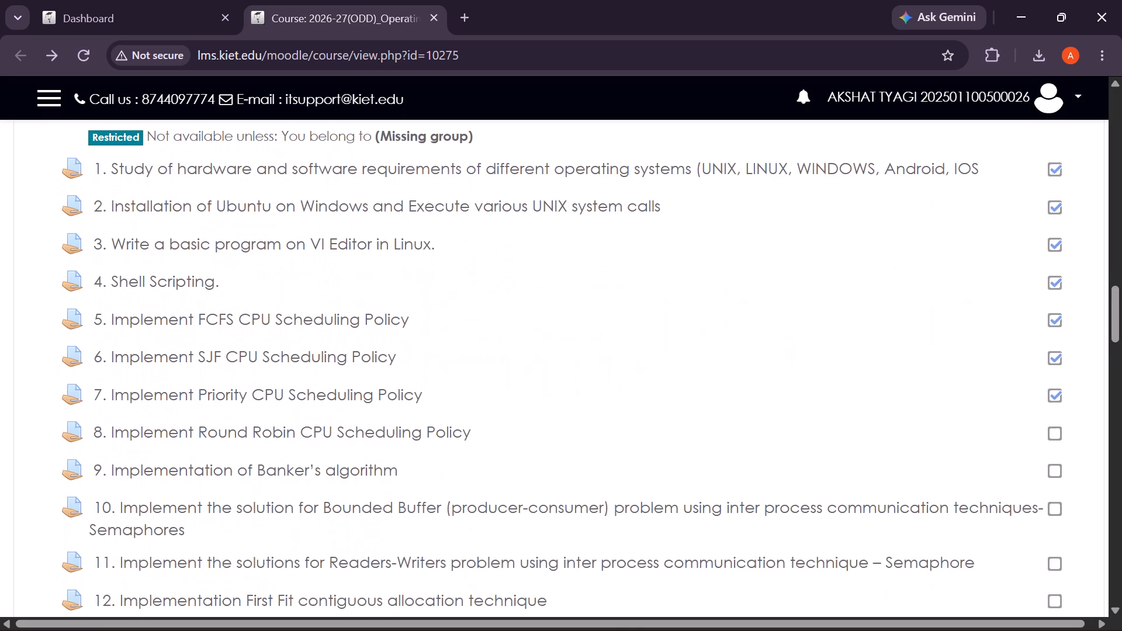
scroll(292, 271, "down", 3)
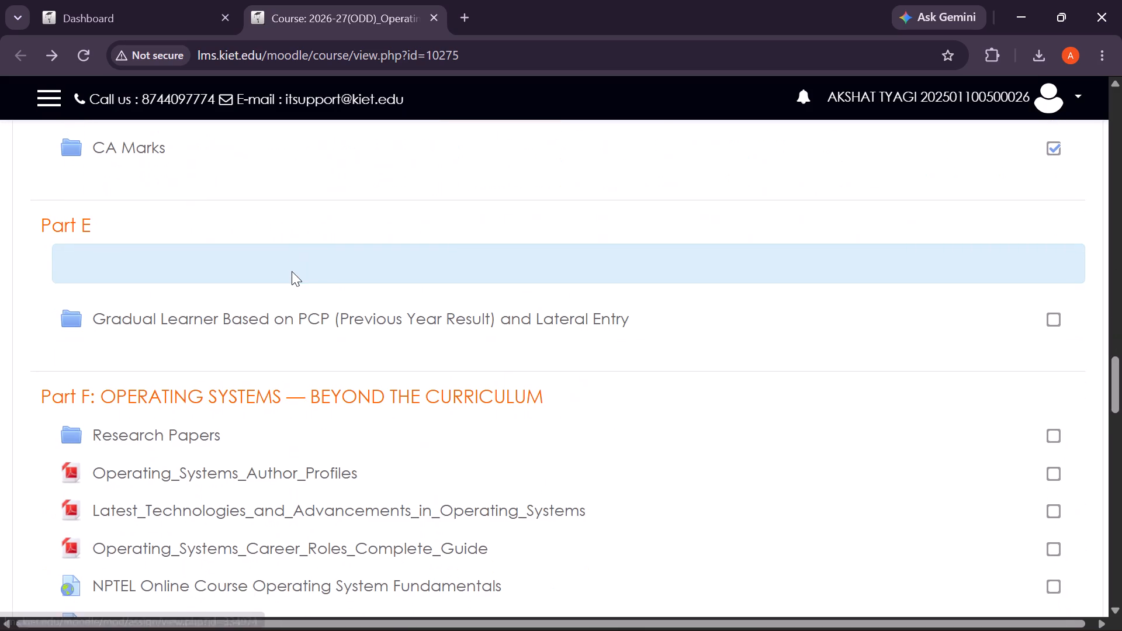
scroll(292, 271, "down", 3)
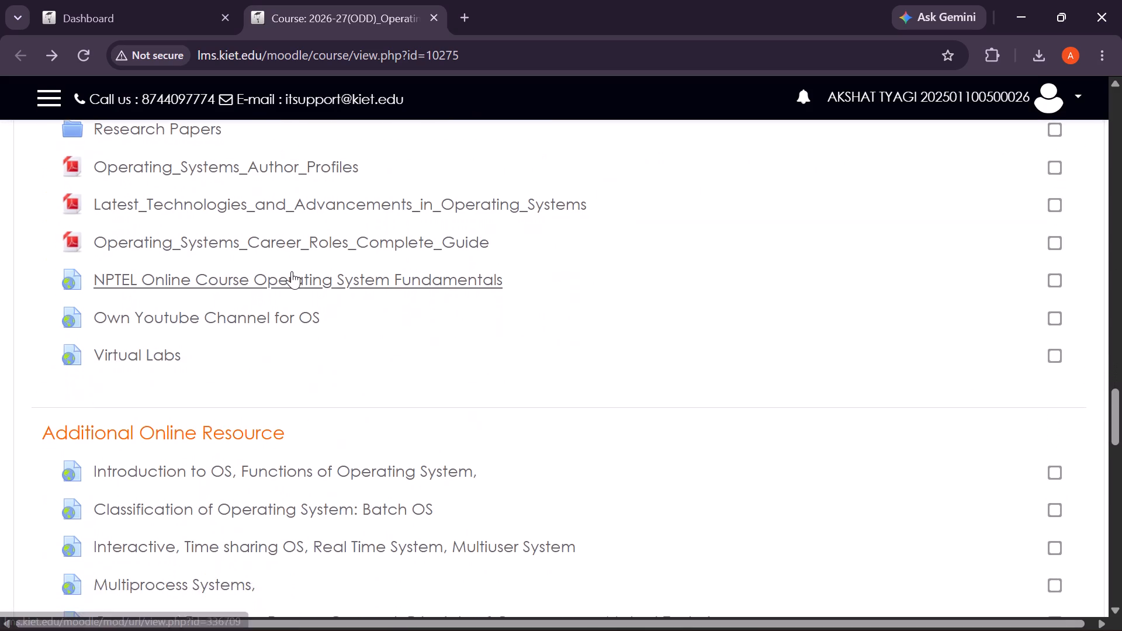
scroll(292, 271, "down", 3)
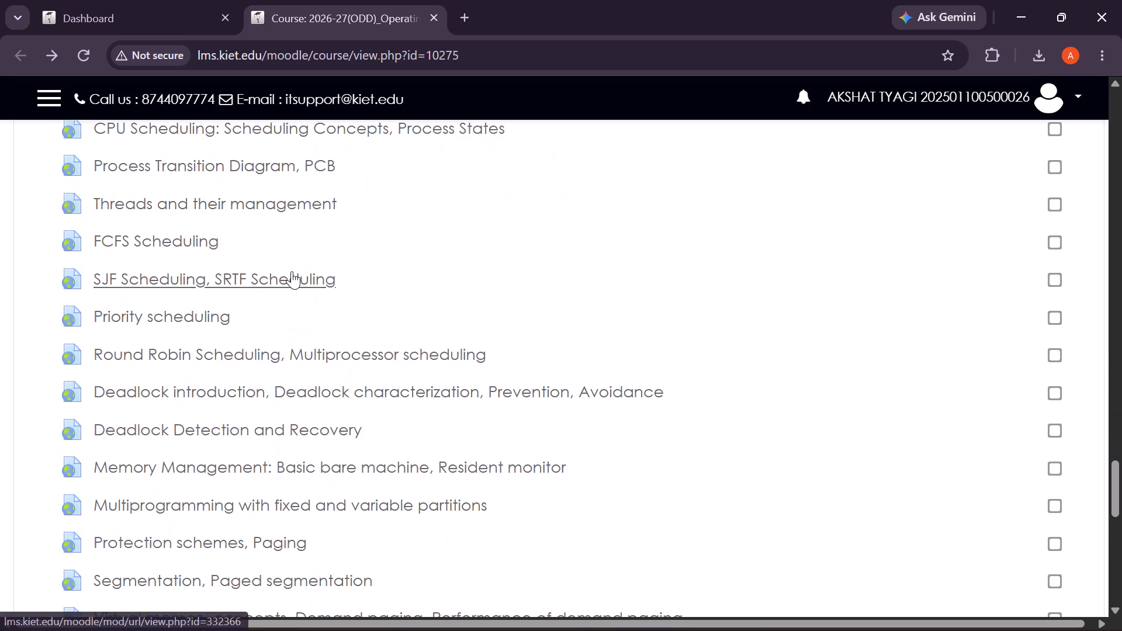
scroll(489, 259, "up", 4)
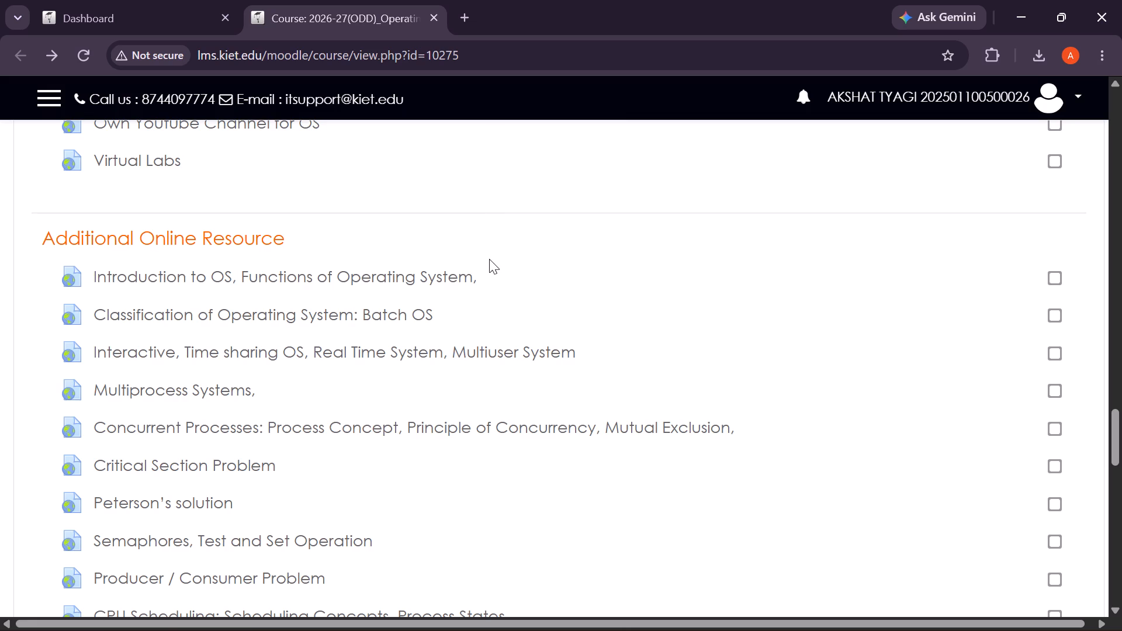
Open the Part D assignment "8. Implement Round Robin CPU Scheduling Policy" and view its submission status.
scroll(465, 280, "up", 7)
scroll(465, 280, "down", 1)
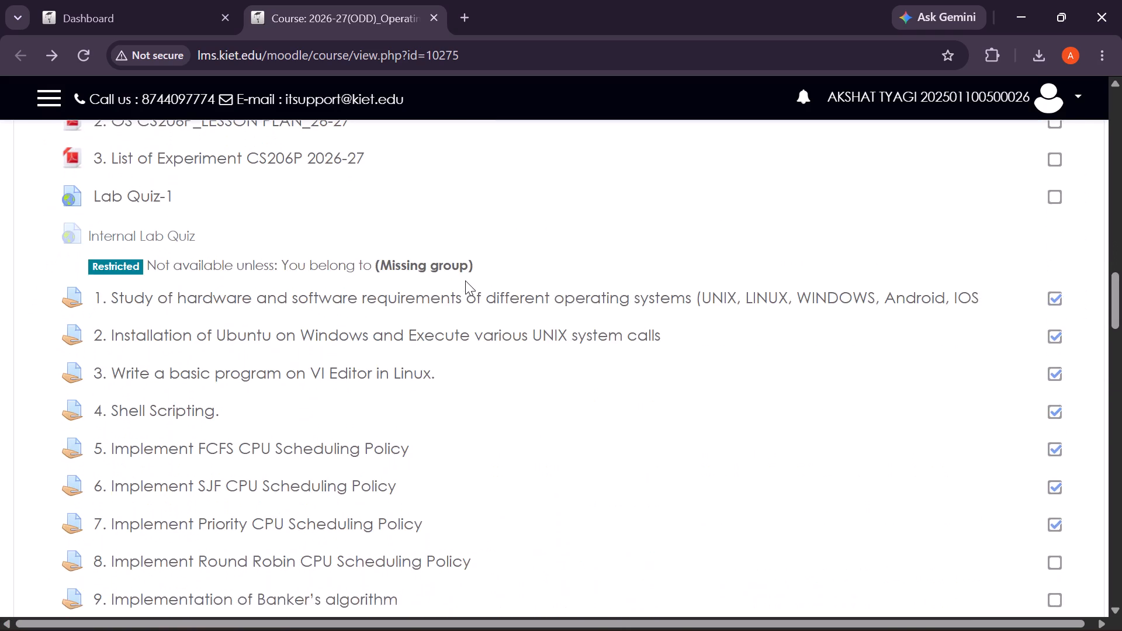
scroll(465, 280, "down", 1)
scroll(468, 384, "down", 1)
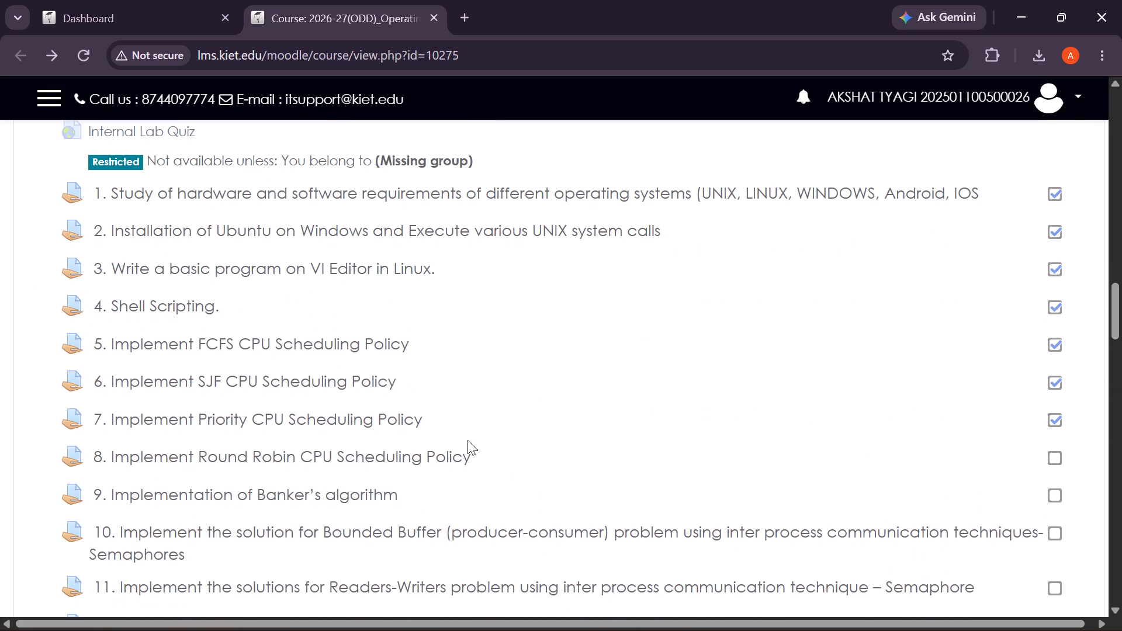
left_click(347, 453)
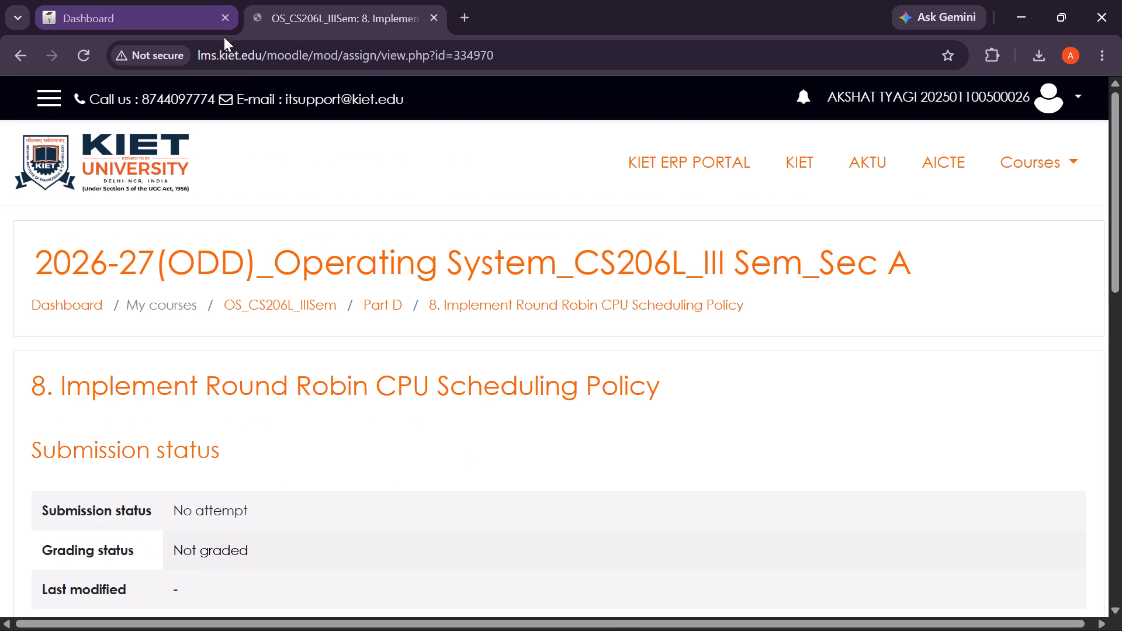
scroll(331, 318, "down", 2)
Close the LMS Dashboard tab, keeping the Round Robin assignment page open.
left_click(127, 0)
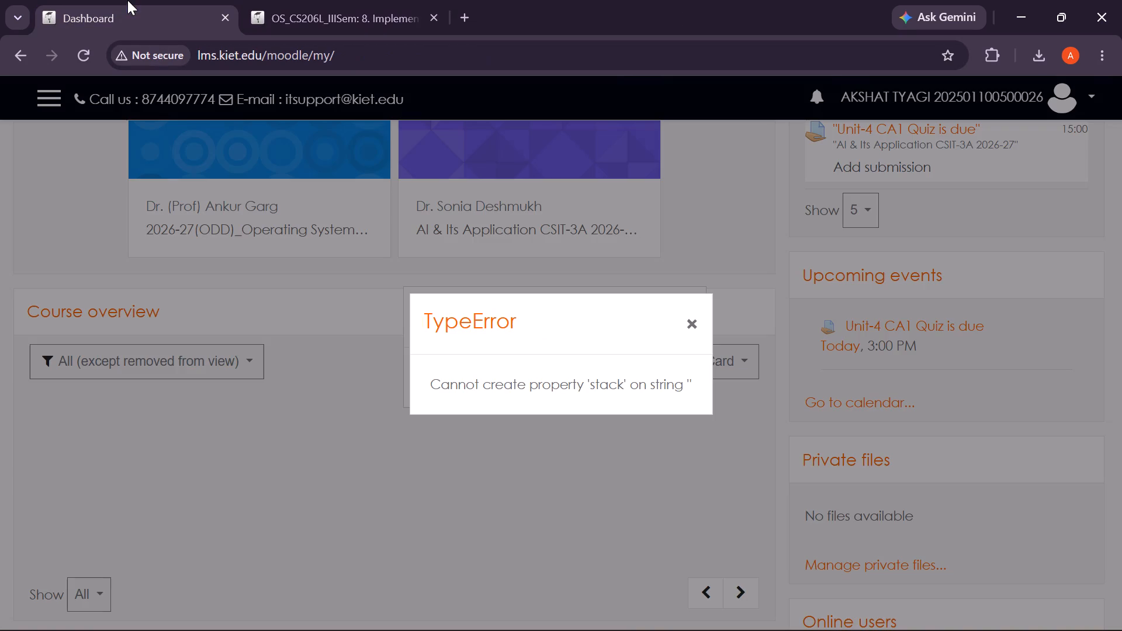
left_click(221, 16)
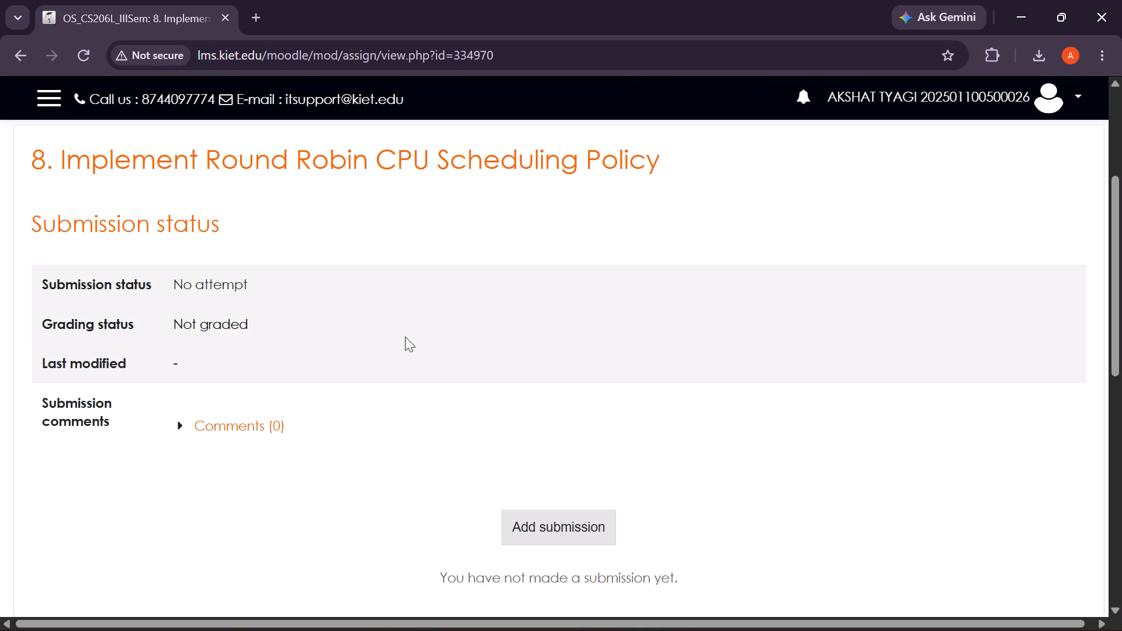
Try to open the CA2 (1) PDF from the Downloads folder, and close its browser tab.
key("alt+Tab")
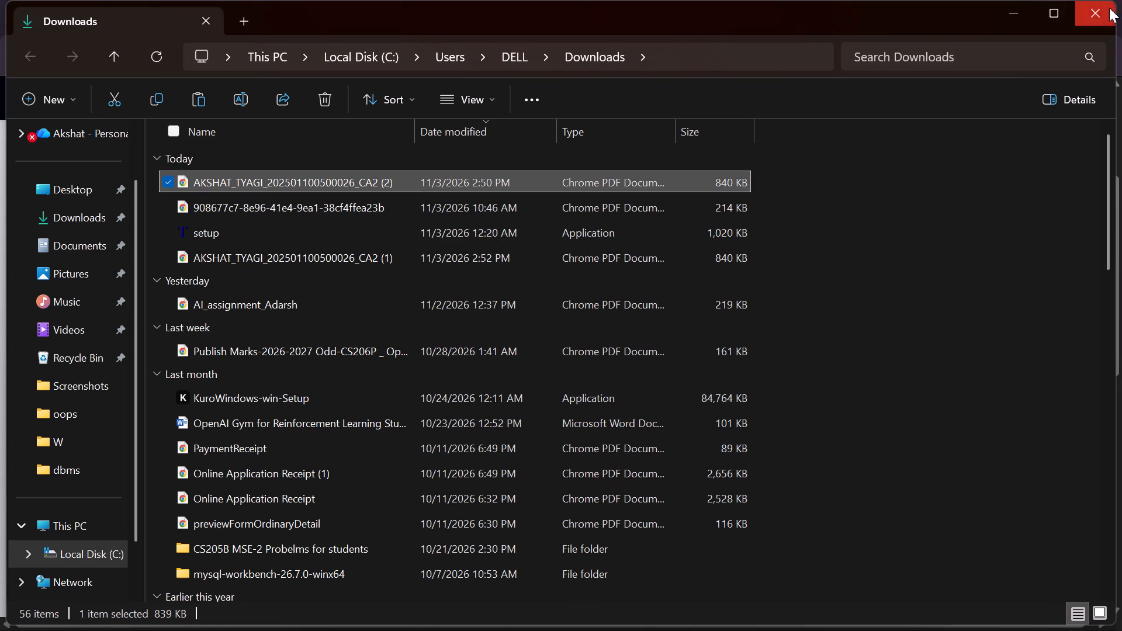
scroll(622, 182, "up", 2)
scroll(541, 228, "up", 2)
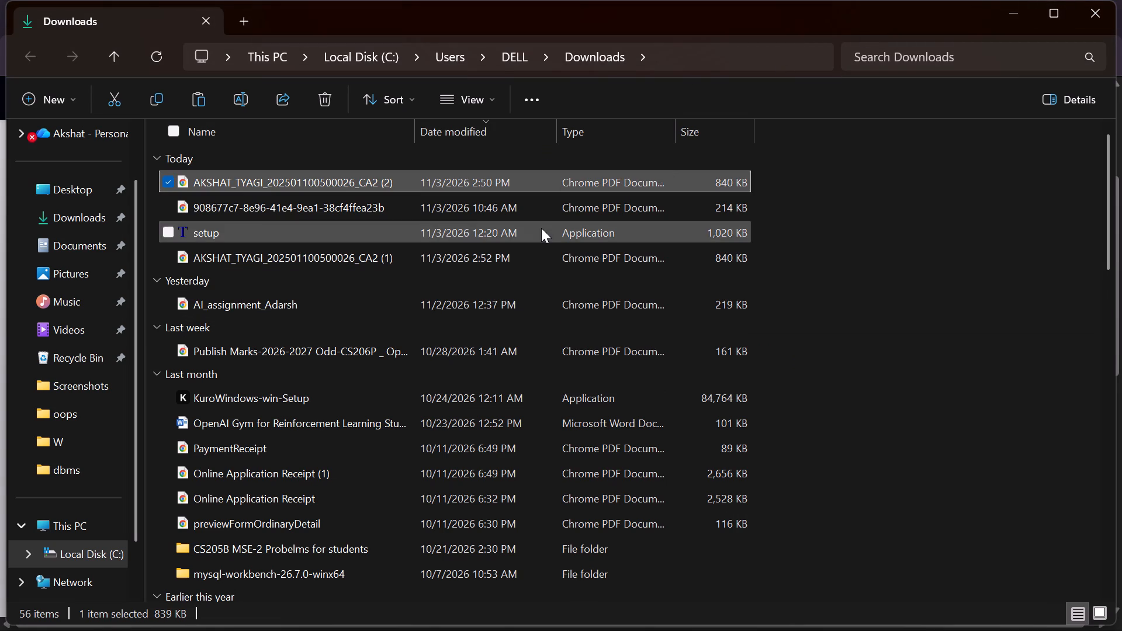
double_click(529, 266)
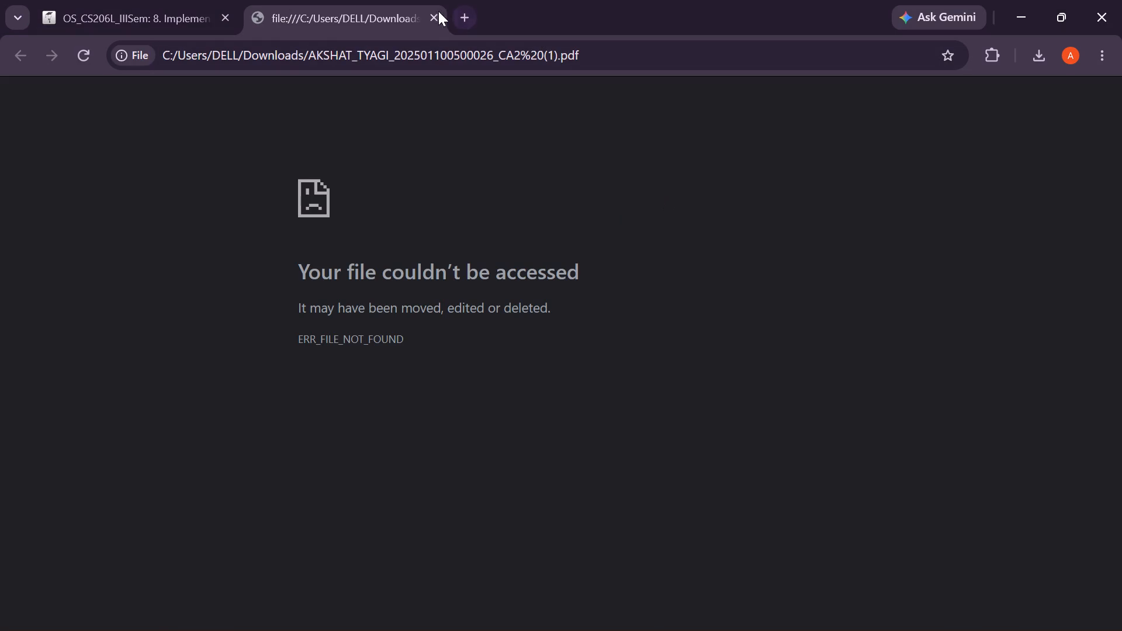
left_click(437, 11)
Close both File Explorer windows showing the Downloads folder.
key("alt+Tab")
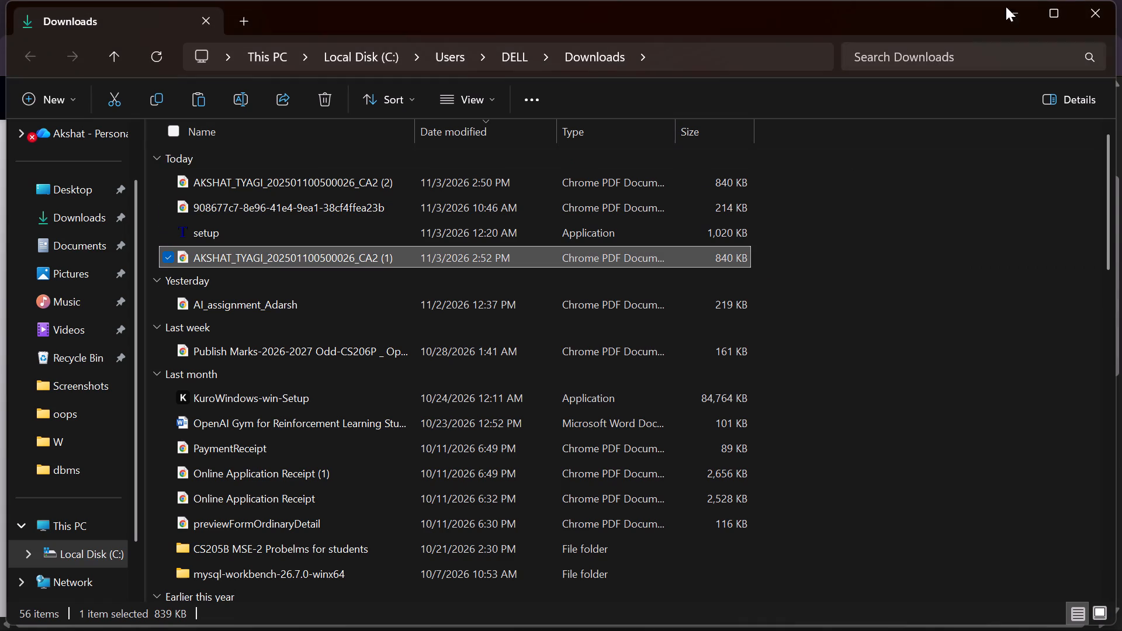
left_click(1101, 19)
key("alt+Tab")
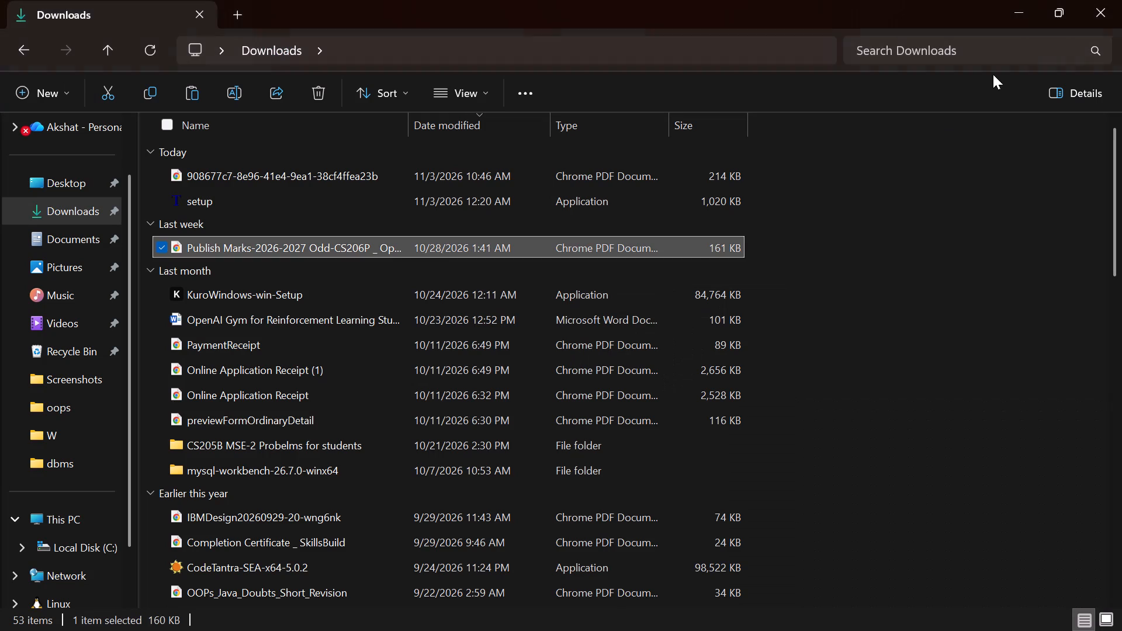
left_click(1096, 21)
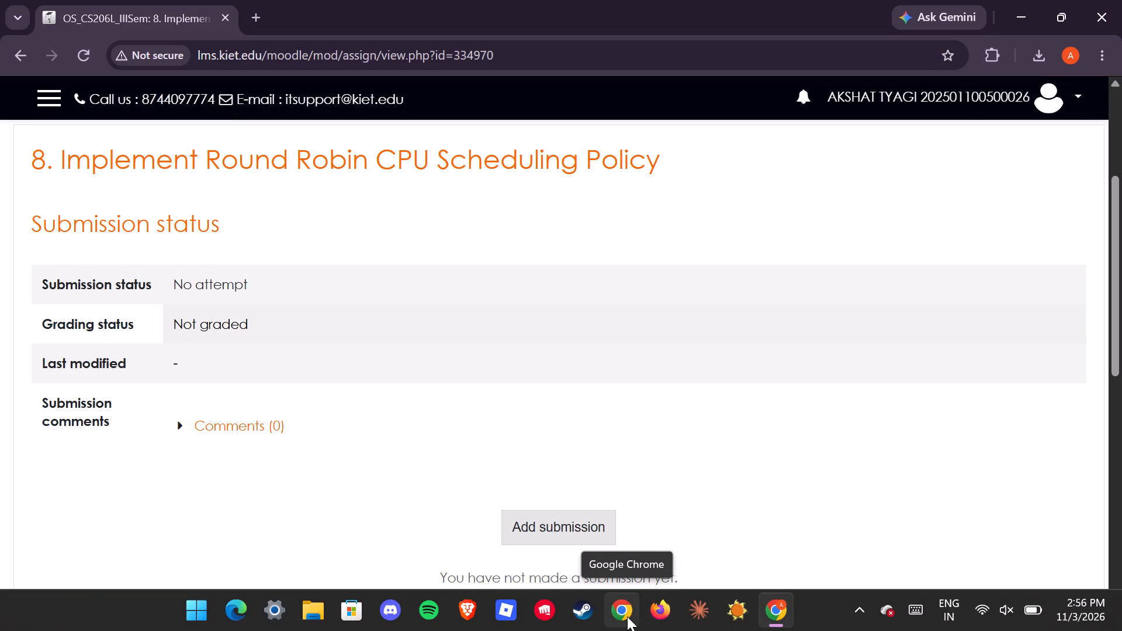
Open a new Chrome window with the middle of the three existing profiles and load WhatsApp Web from its bookmark.
left_click(627, 616)
left_click(491, 384)
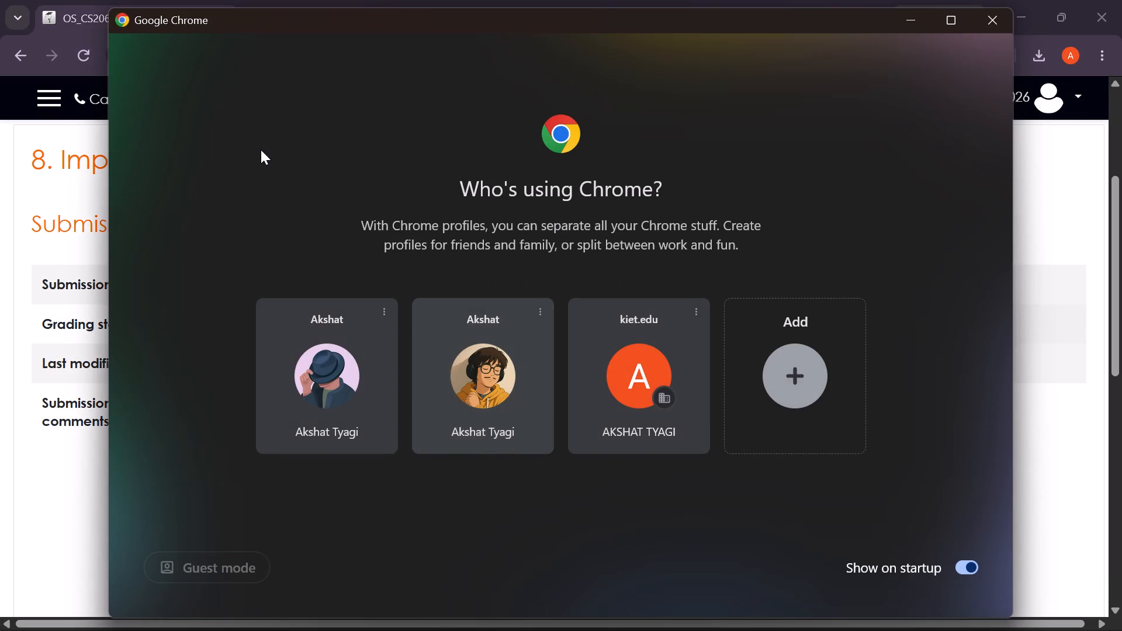
left_click(335, 81)
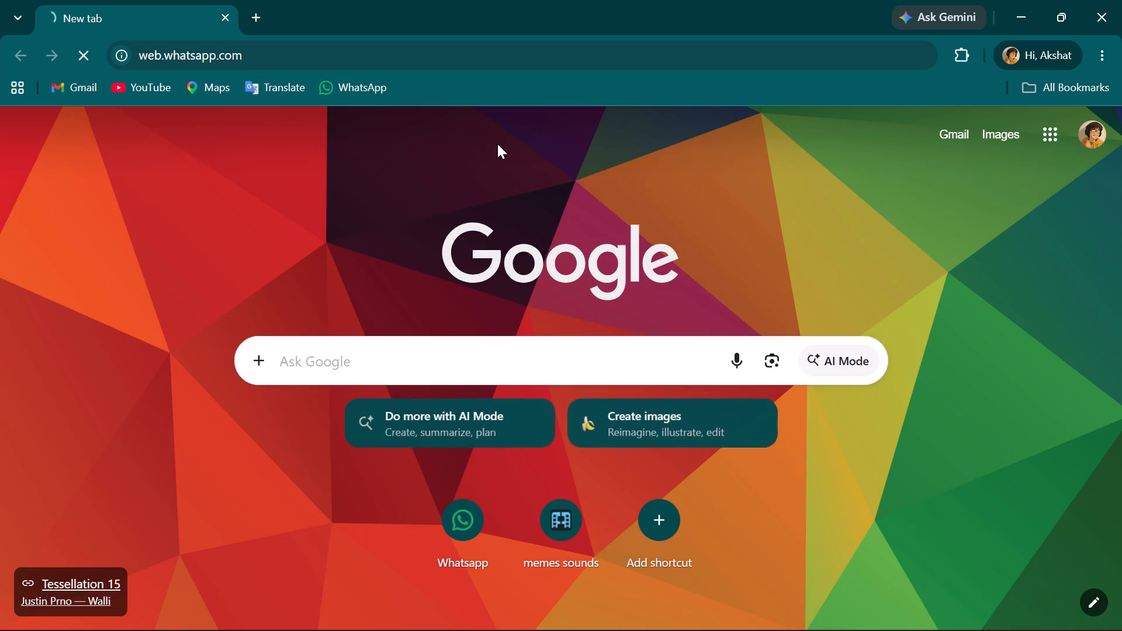